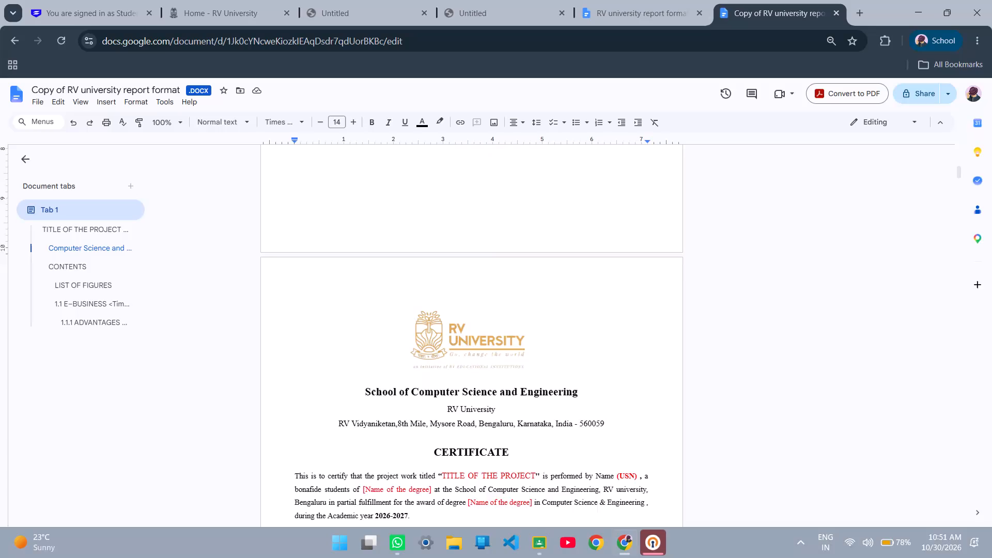
Review the cover page and the certificate page to find the placeholders that need filling in.
scroll(538, 305, up, 3)
scroll(538, 305, down, 1)
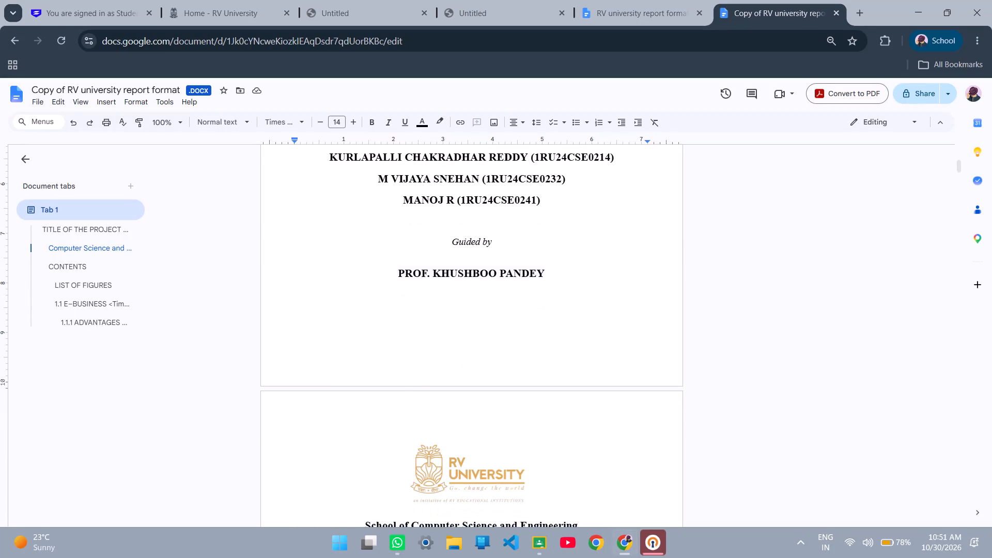
scroll(538, 305, down, 6)
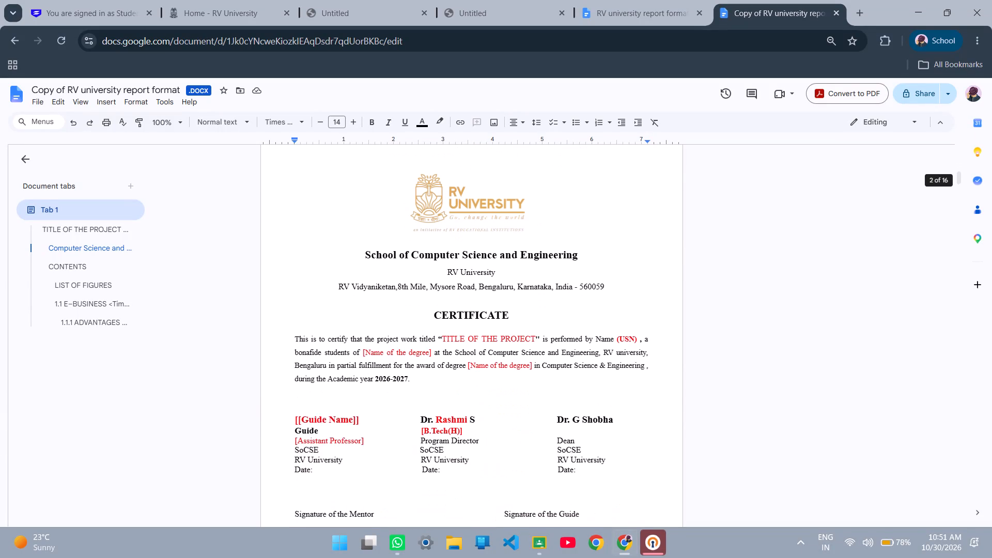
scroll(538, 305, down, 1)
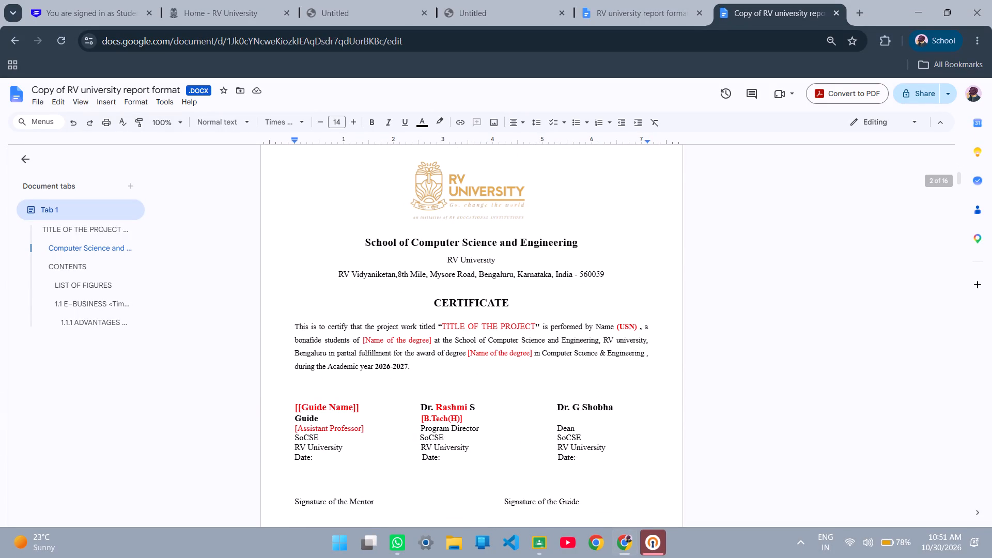
scroll(548, 329, up, 7)
scroll(548, 329, down, 3)
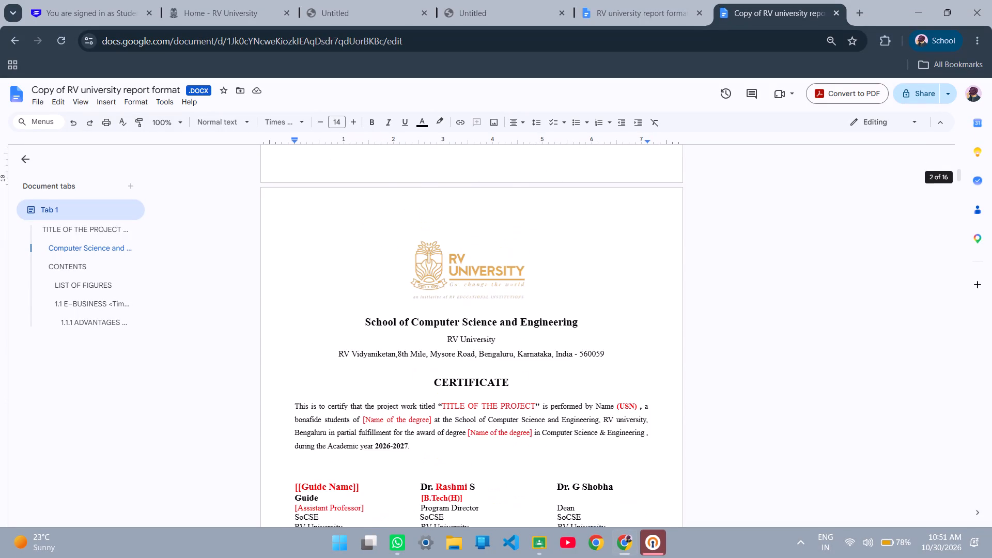
scroll(548, 329, down, 3)
scroll(585, 304, up, 1)
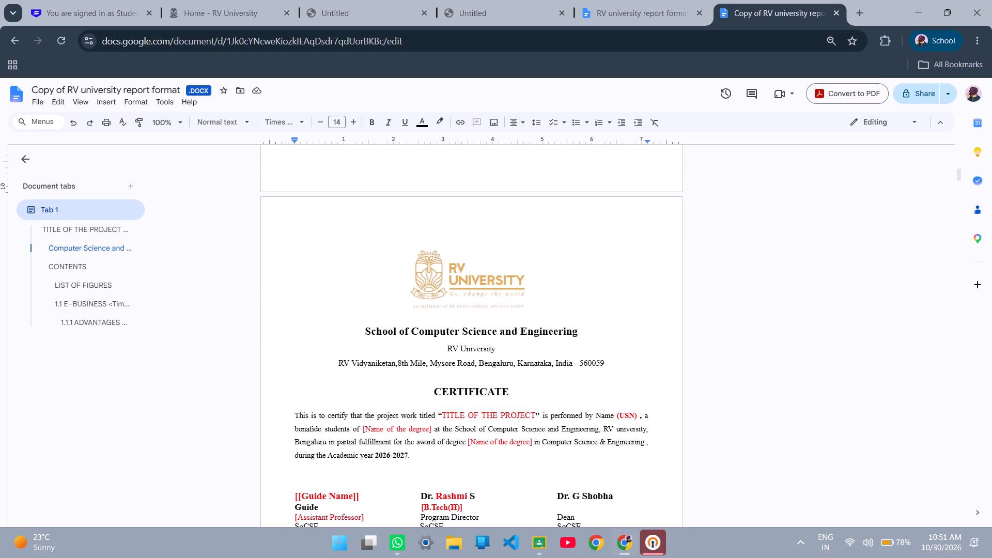
Copy the four student names with USNs from the cover page and paste them over the Name (USN) placeholder in the certificate paragraph.
scroll(585, 304, up, 4)
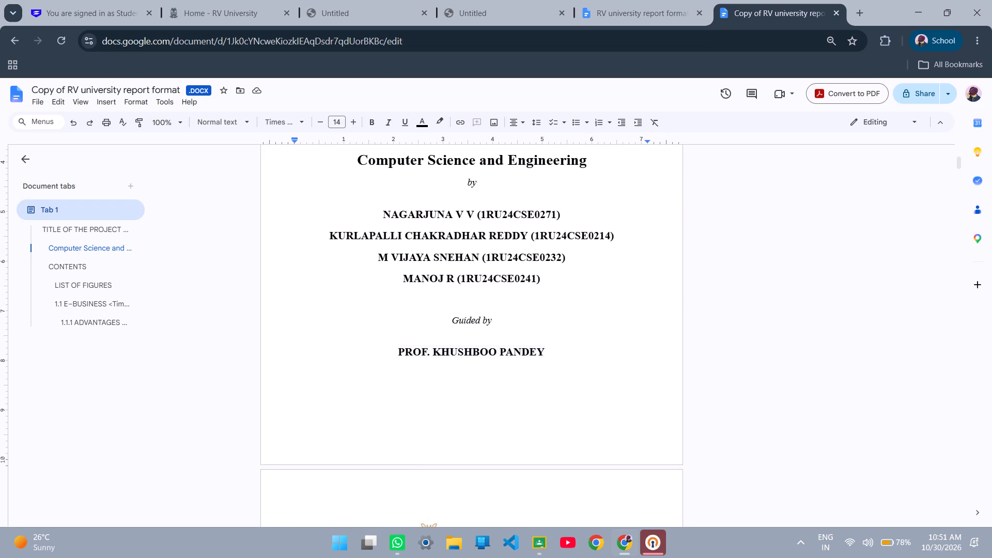
scroll(585, 304, up, 1)
drag(566, 214, 428, 218)
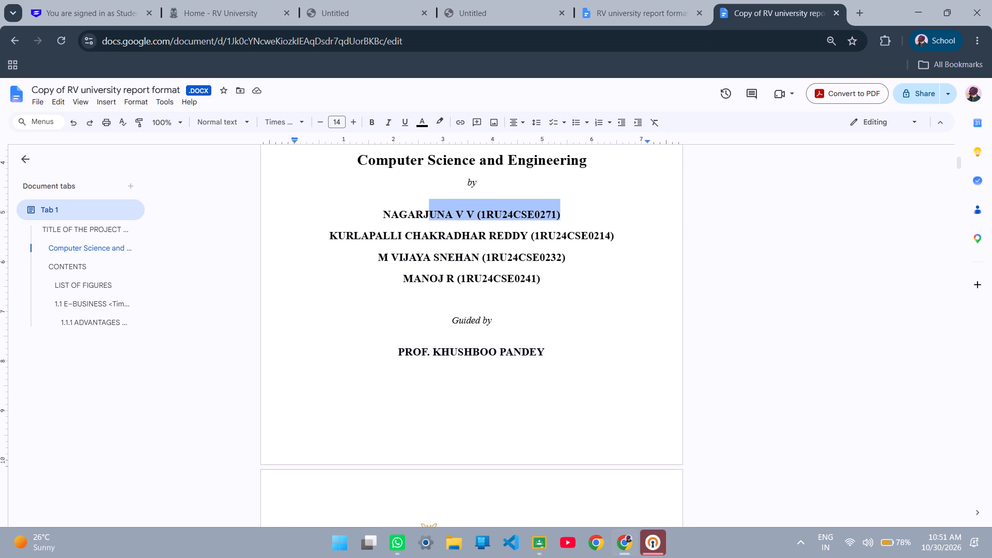
click(560, 269)
drag(546, 292, 352, 207)
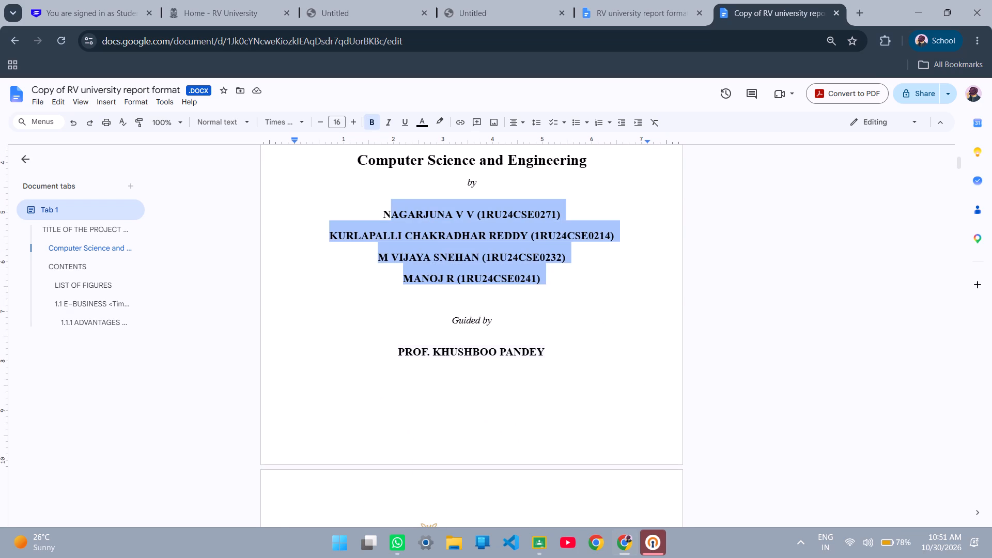
drag(352, 207, 352, 209)
key(ctrl+c)
scroll(495, 283, down, 4)
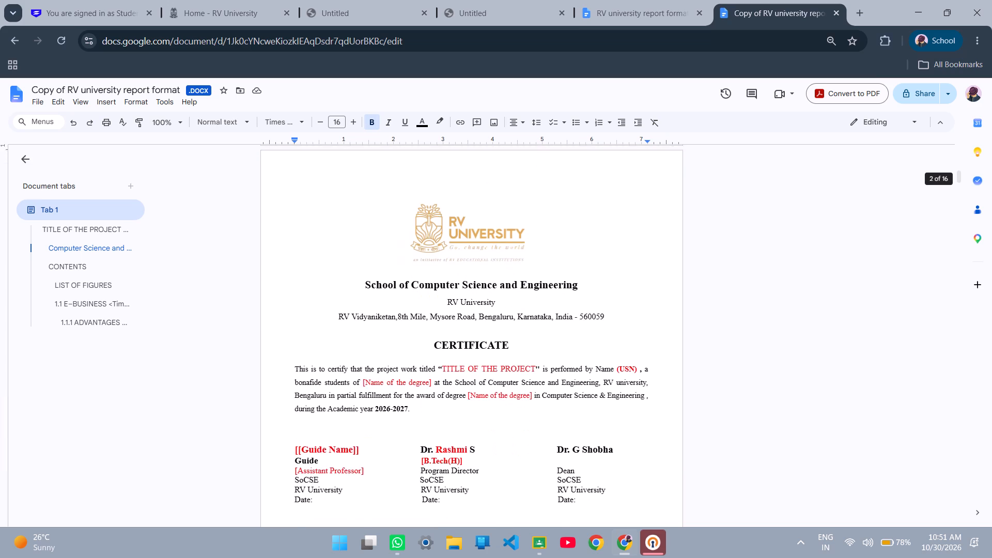
scroll(495, 283, down, 1)
drag(637, 299, 594, 298)
key(ctrl+v)
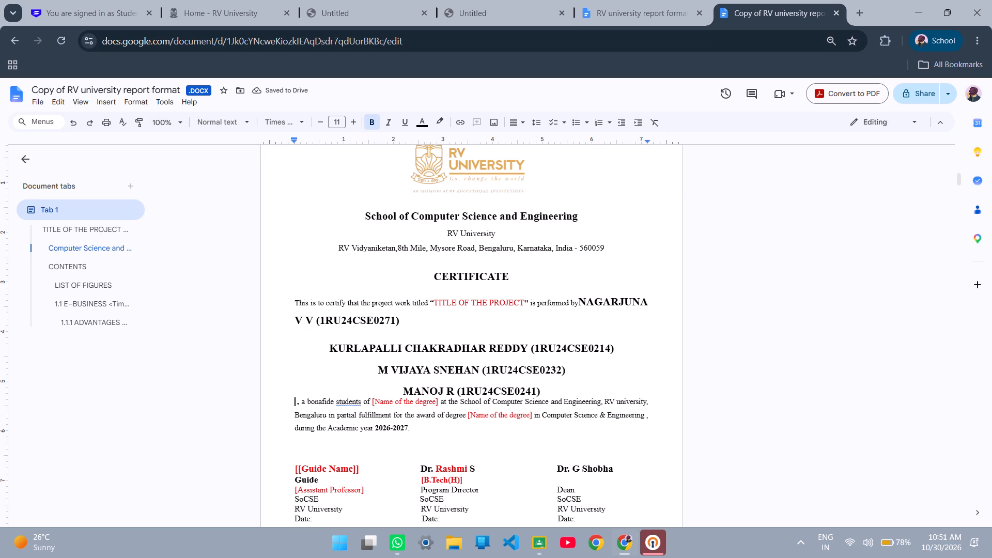
Set the font size of the pasted student names and USNs in the certificate to 11.
drag(579, 301, 584, 307)
drag(584, 307, 593, 379)
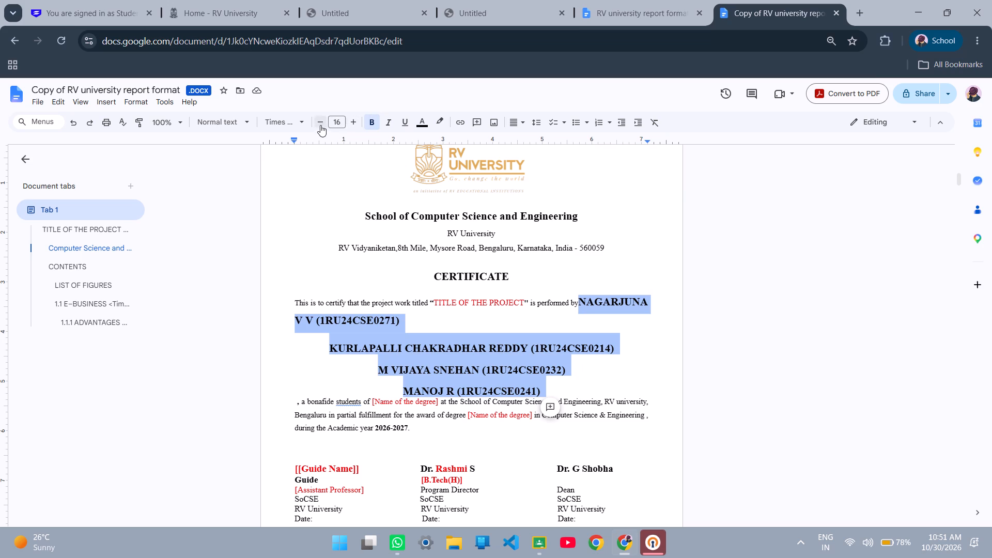
click(348, 303)
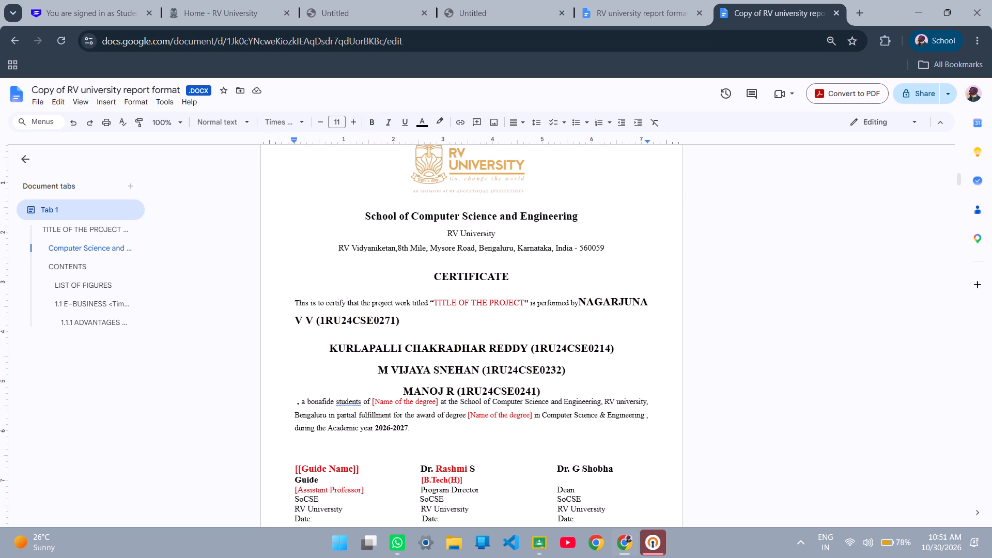
drag(582, 303, 596, 380)
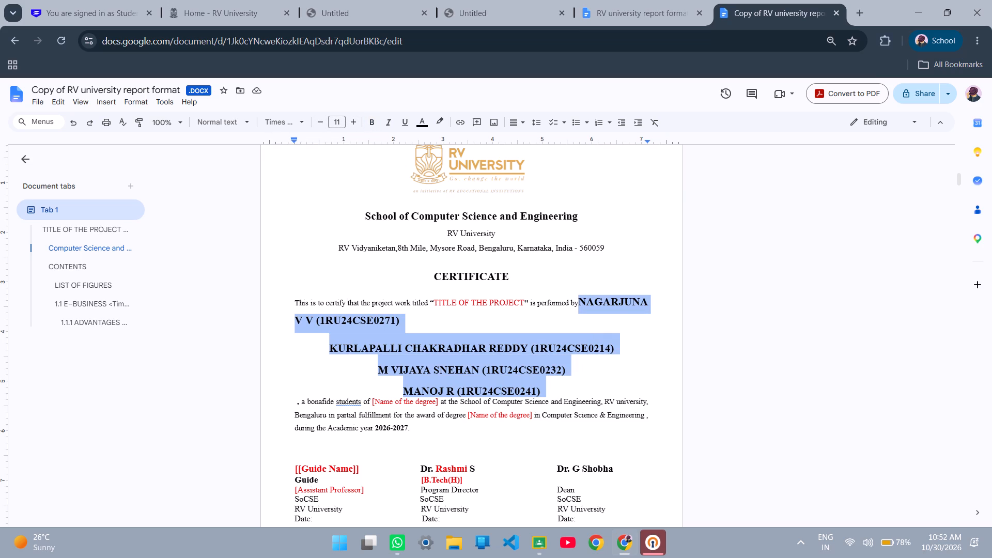
drag(596, 380, 597, 378)
triple_click(318, 122)
triple_click(318, 122)
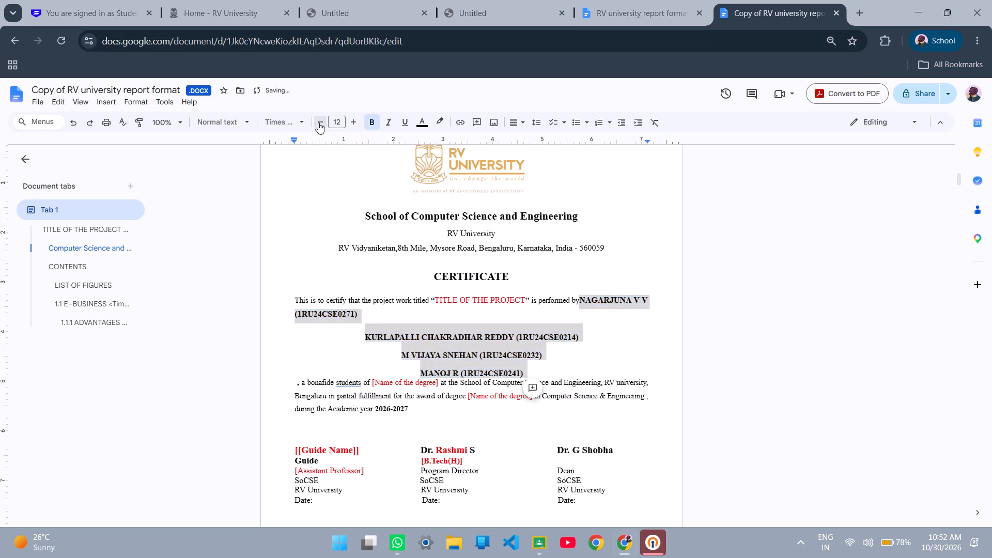
click(318, 122)
click(352, 123)
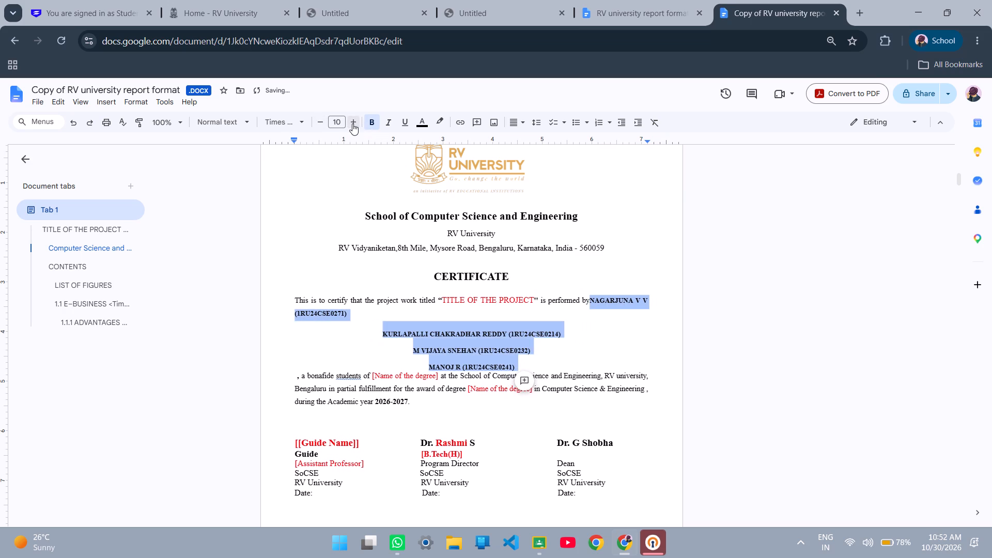
click(352, 123)
click(542, 334)
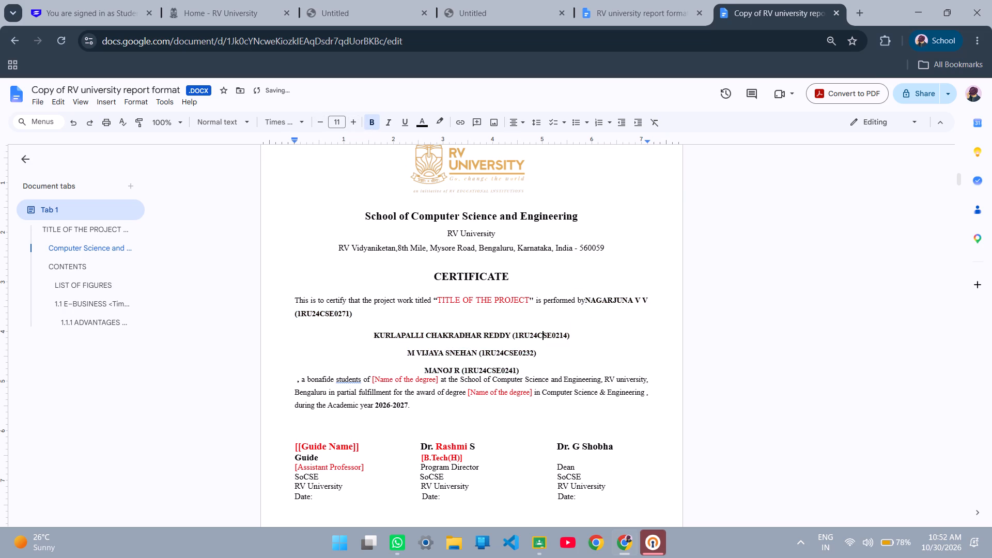
Join the second student's line onto the first student's in the certificate paragraph, separated by a comma and a space.
click(375, 334)
key(BackSpace)
key(BackSpace)
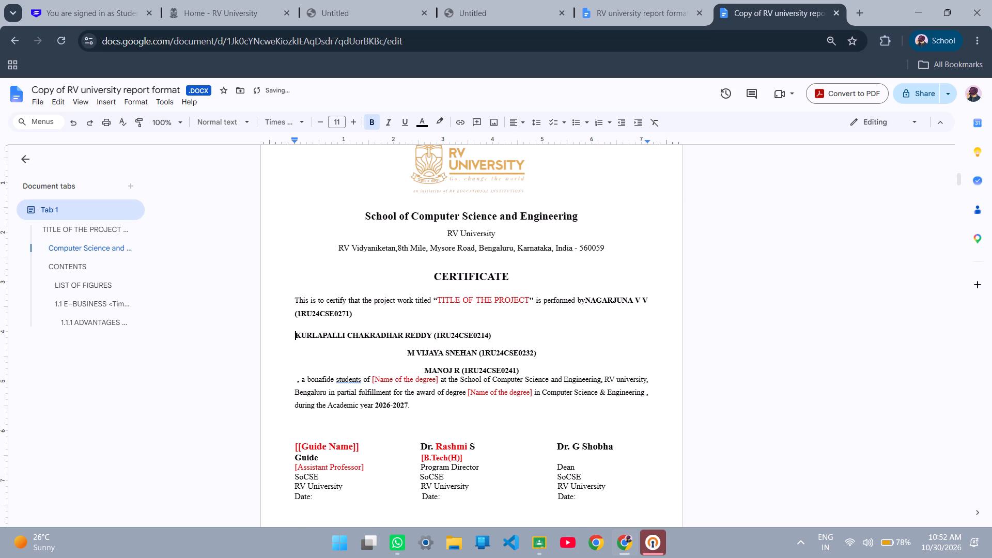
key(BackSpace)
key(space)
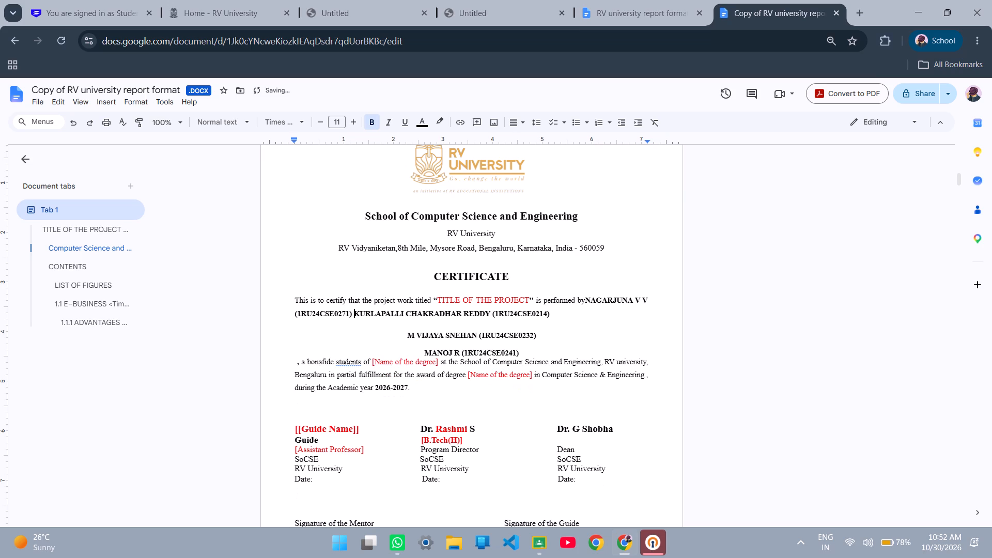
key(BackSpace)
key(comma)
key(space)
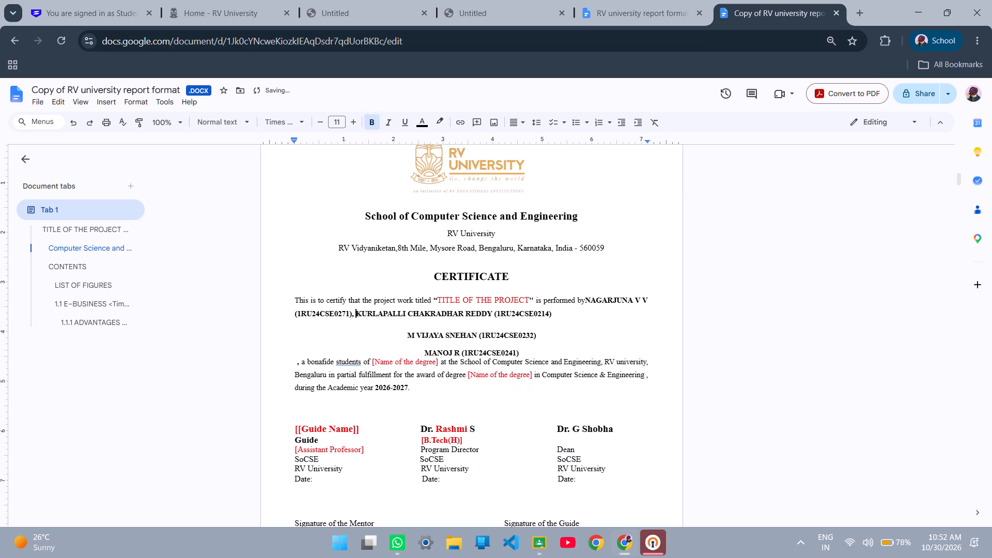
Join the third student's line onto the certificate paragraph after the second student's USN, separated by a comma.
click(404, 332)
key(BackSpace)
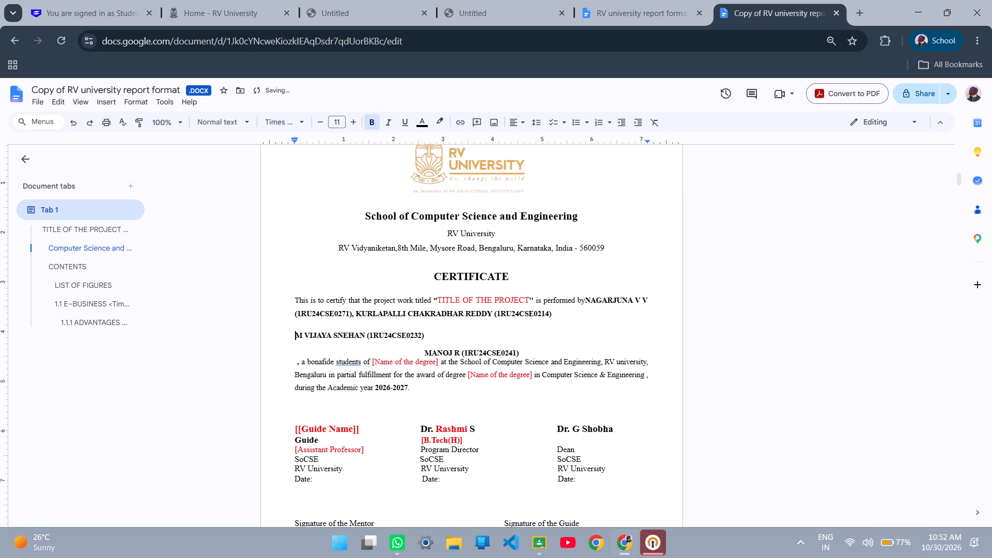
key(BackSpace)
key(BackSpace)
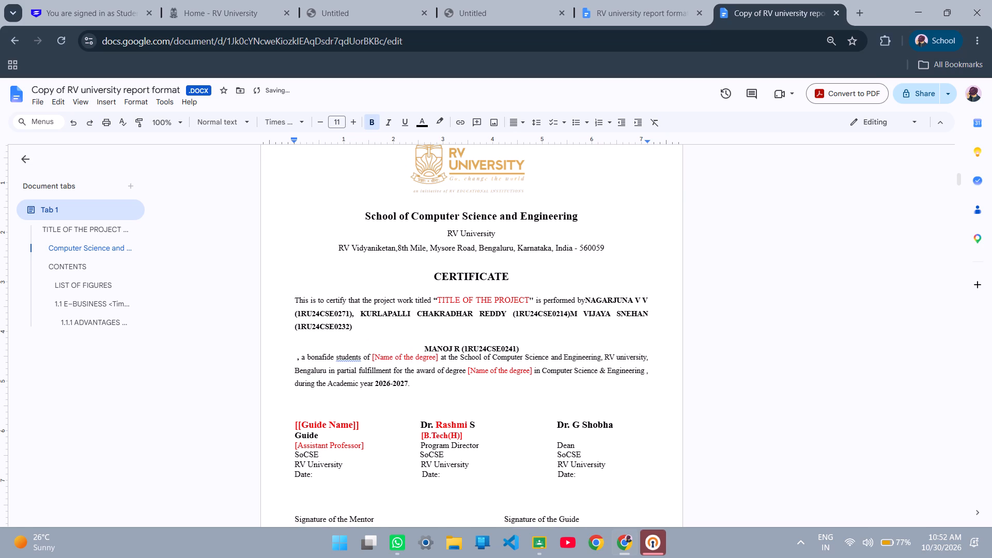
key(comma)
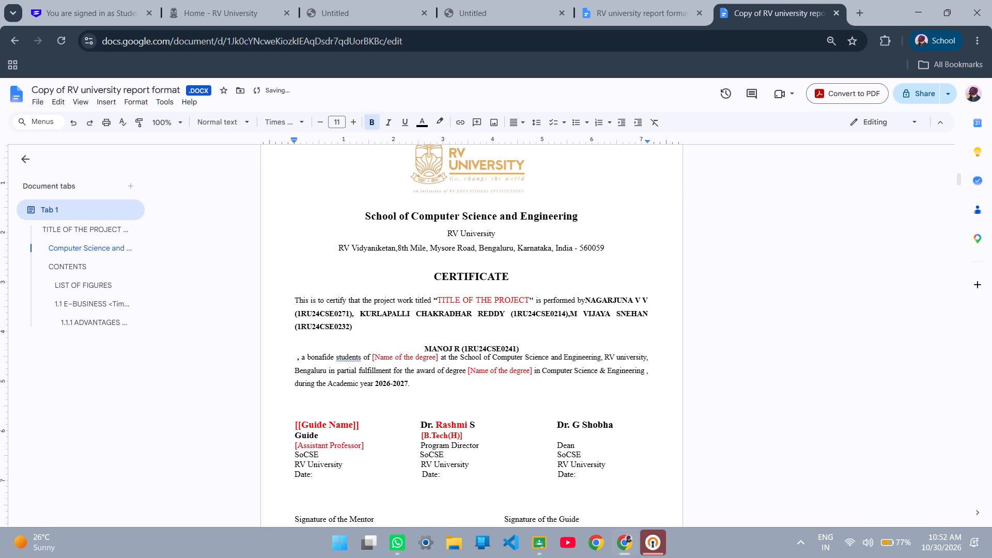
Join the fourth student's line onto the certificate paragraph after the third student's USN, separated by a comma.
click(426, 348)
key(BackSpace)
key(BackSpace)
key(BackSpace)
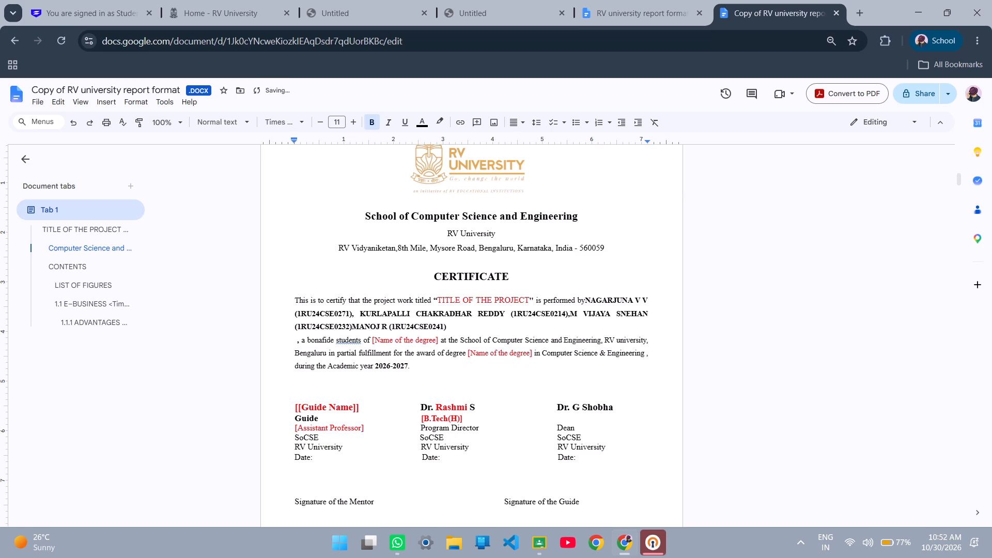
key(comma)
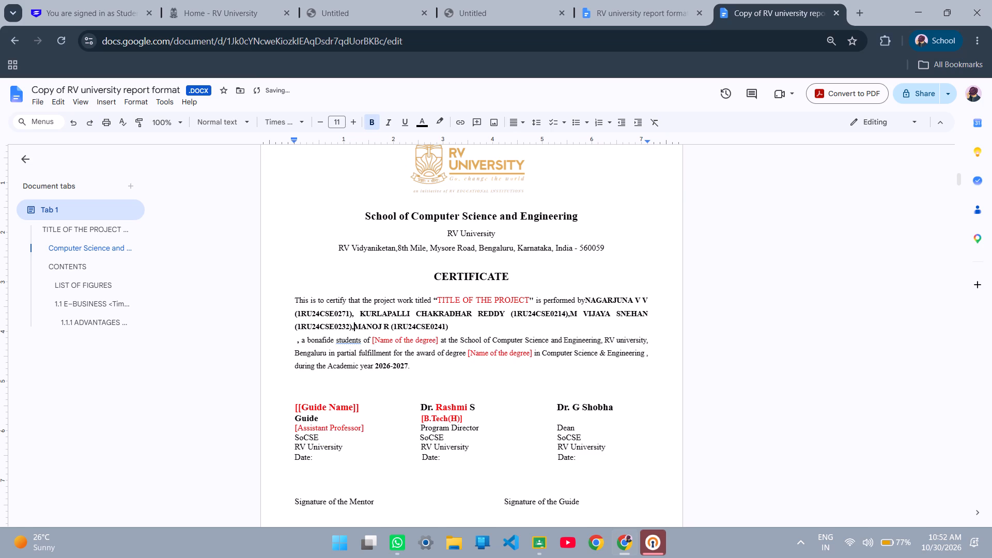
Remove the stray comma and line break before "a bonafide students" and join that text after the last USN with a space.
click(299, 344)
key(Left)
key(Right)
key(Right)
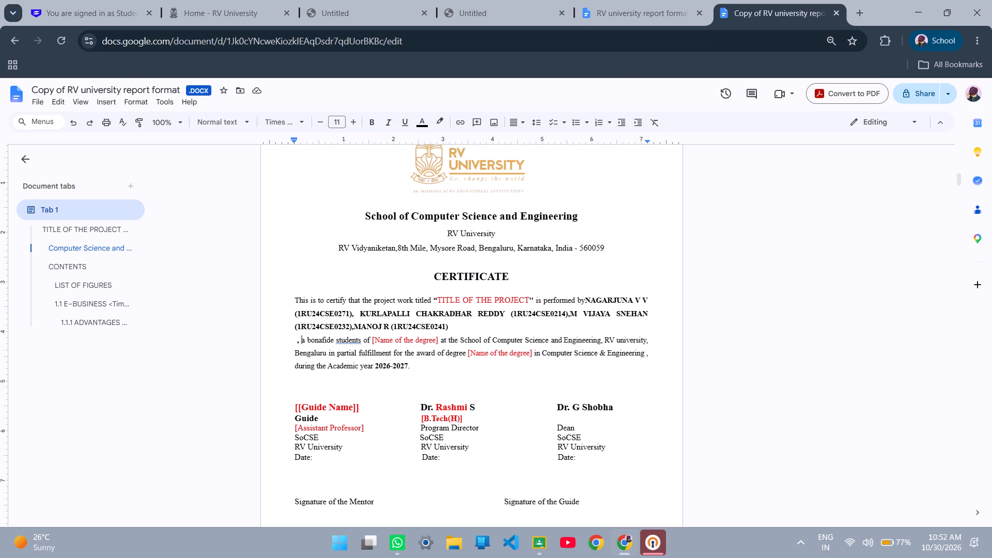
key(BackSpace)
key(BackSpace)
key(BackSpace)
key(BackSpace)
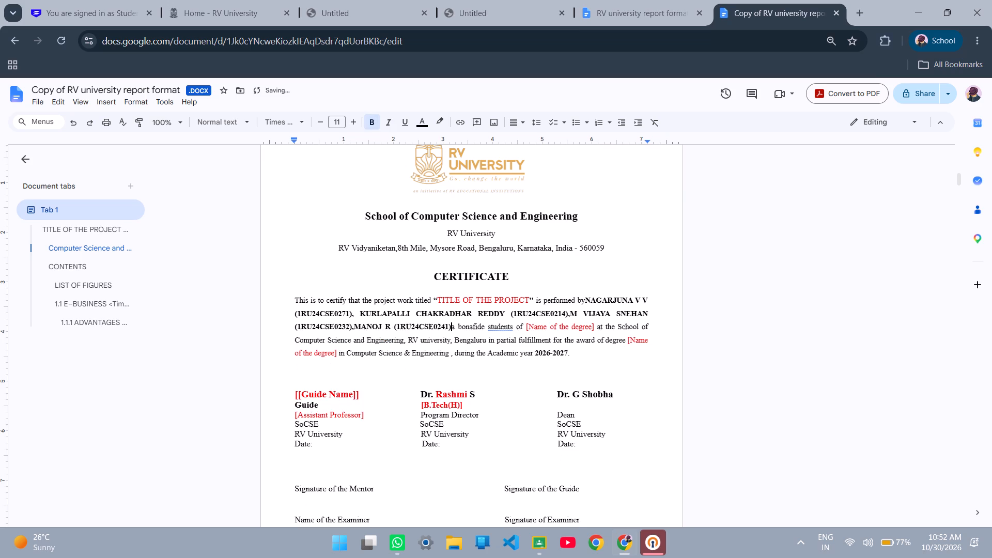
key(space)
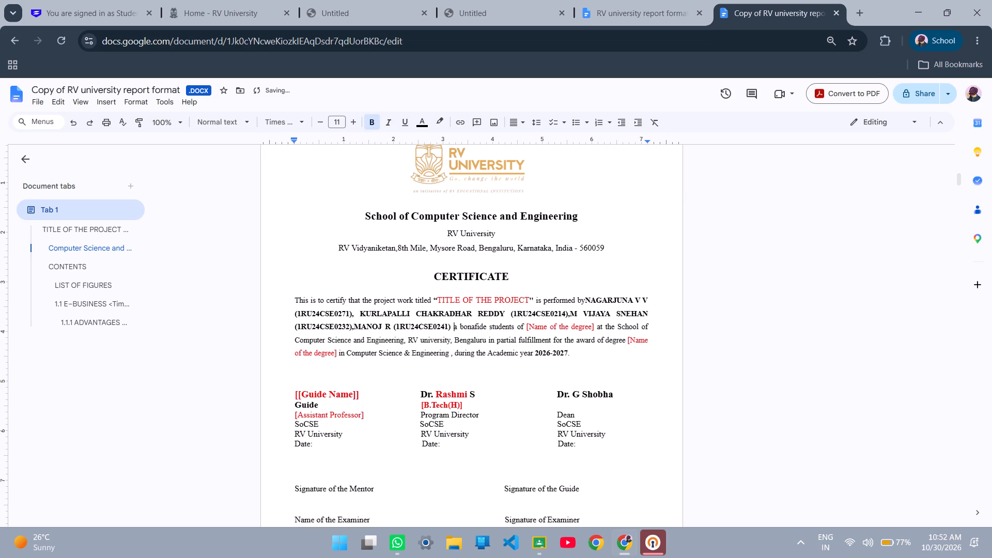
Insert a space between "performed by" and the first student's name in the certificate paragraph.
scroll(504, 346, down, 2)
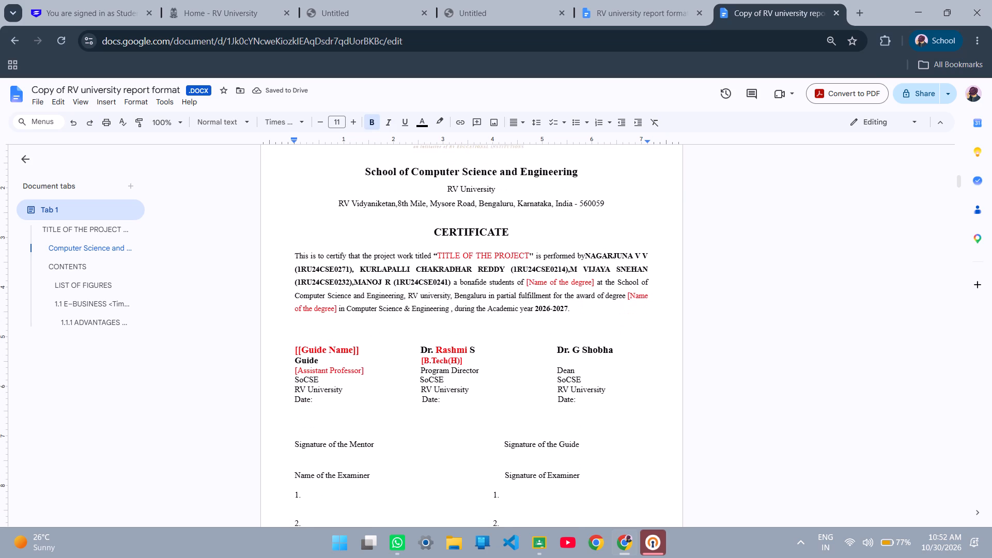
click(587, 253)
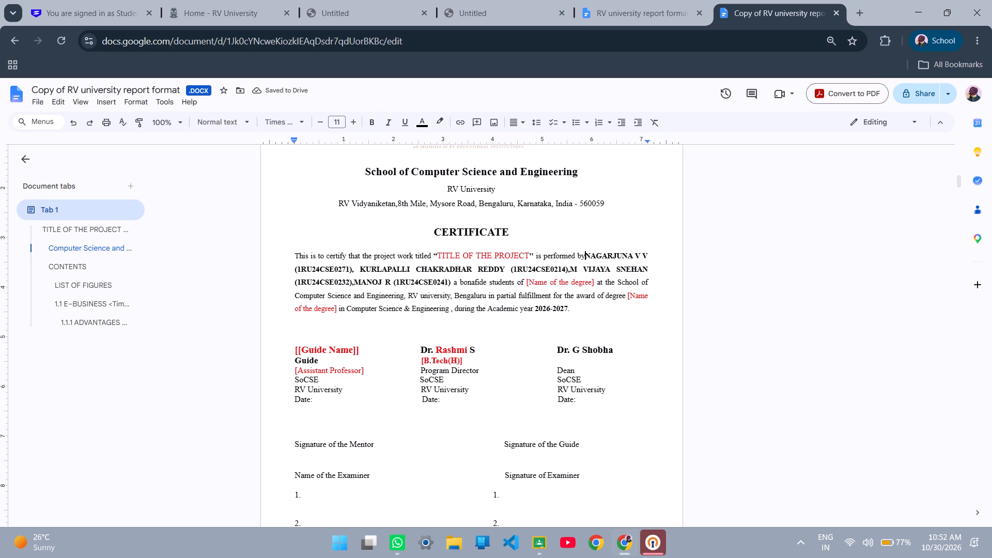
key(space)
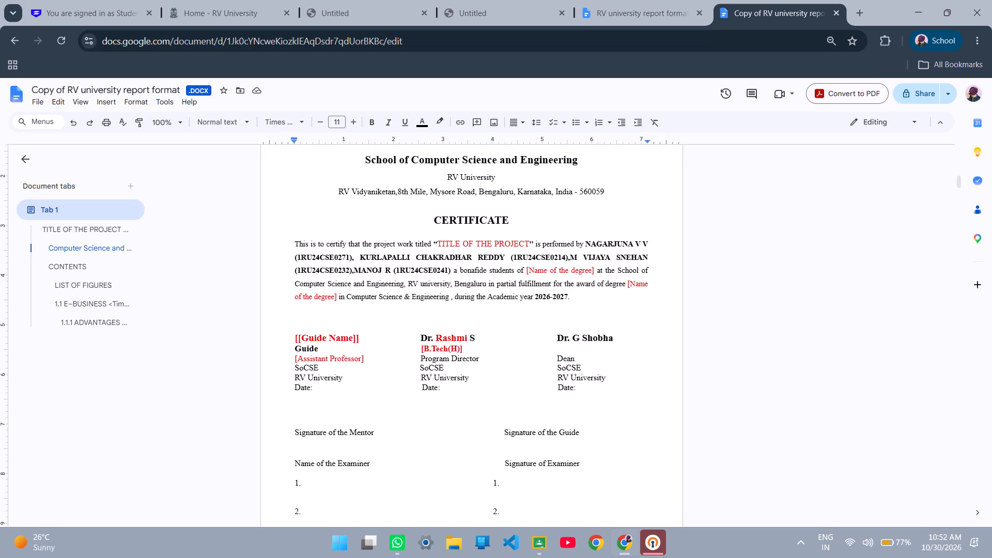
Remove the bold formatting from the first student's name in the certificate paragraph, leaving the USN bold.
drag(583, 243, 521, 271)
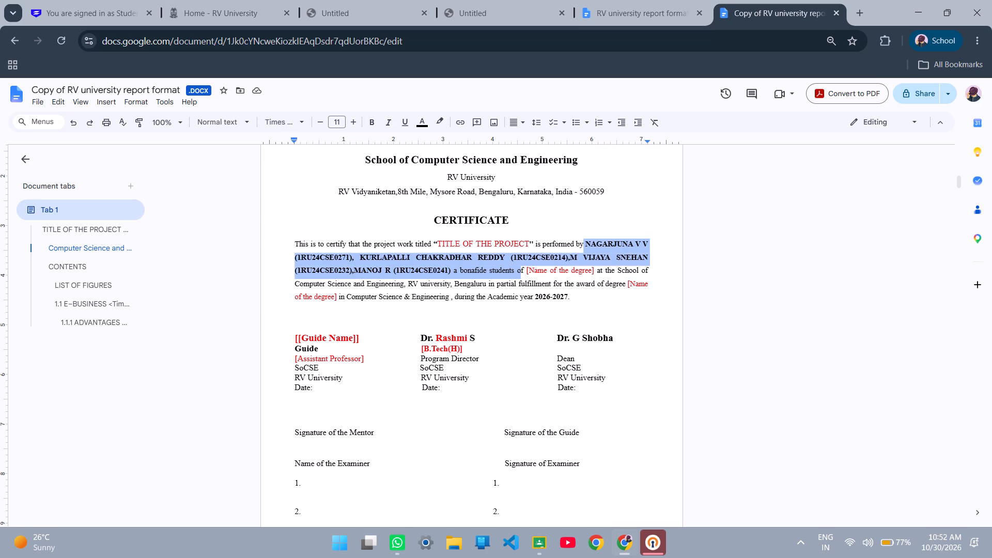
drag(521, 271, 453, 269)
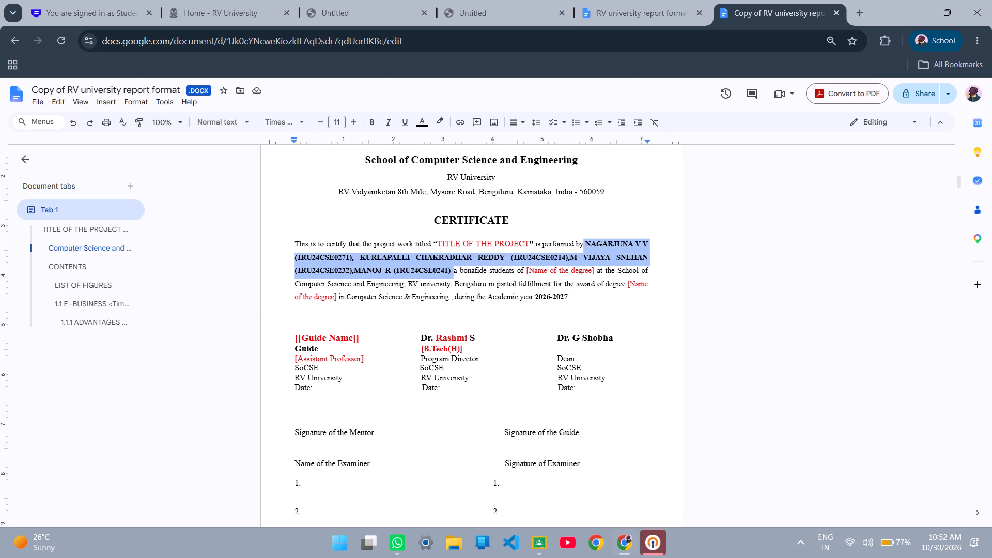
drag(453, 269, 456, 272)
click(603, 265)
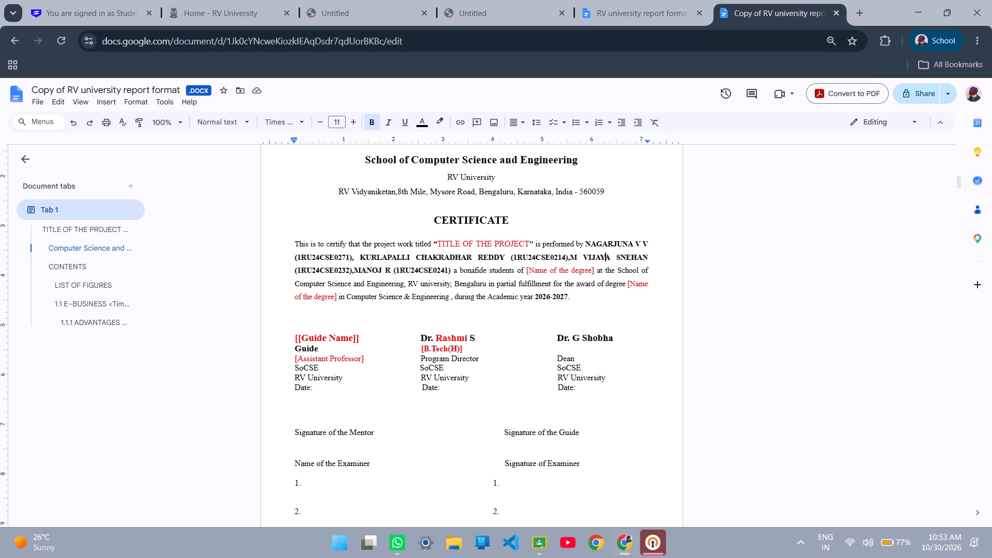
drag(586, 244, 614, 255)
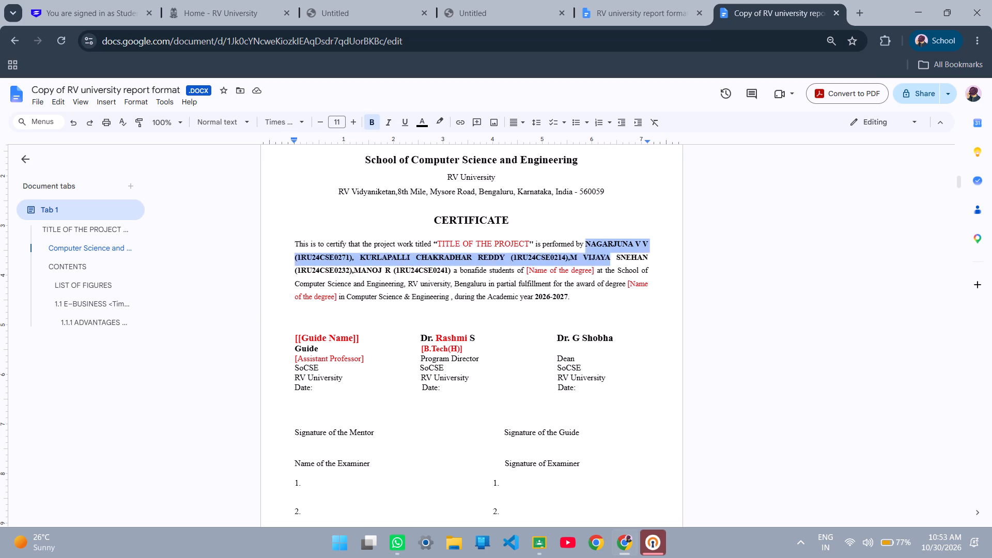
drag(614, 255, 650, 244)
click(370, 115)
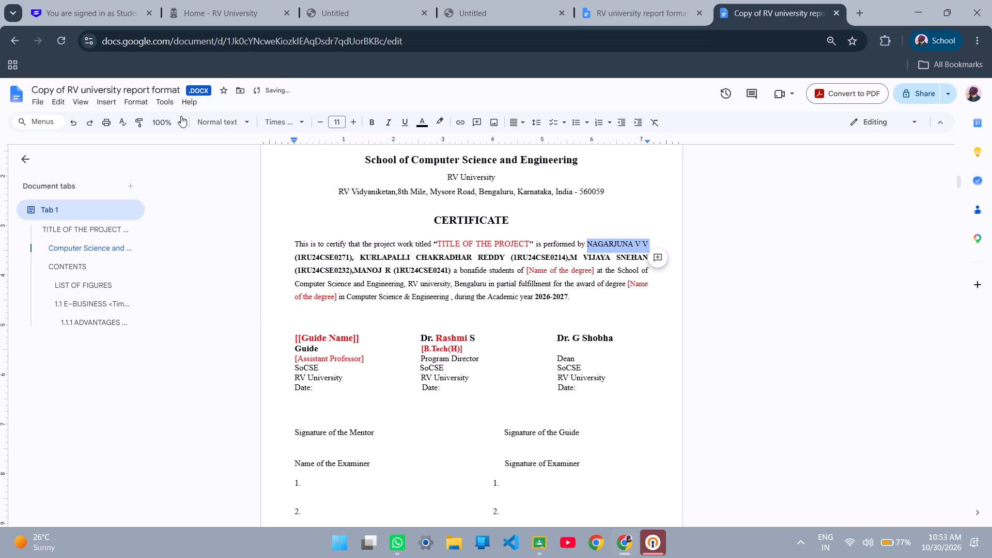
Convert the first student's name in the certificate paragraph to lowercase and replace its first letter with a capital N.
click(136, 102)
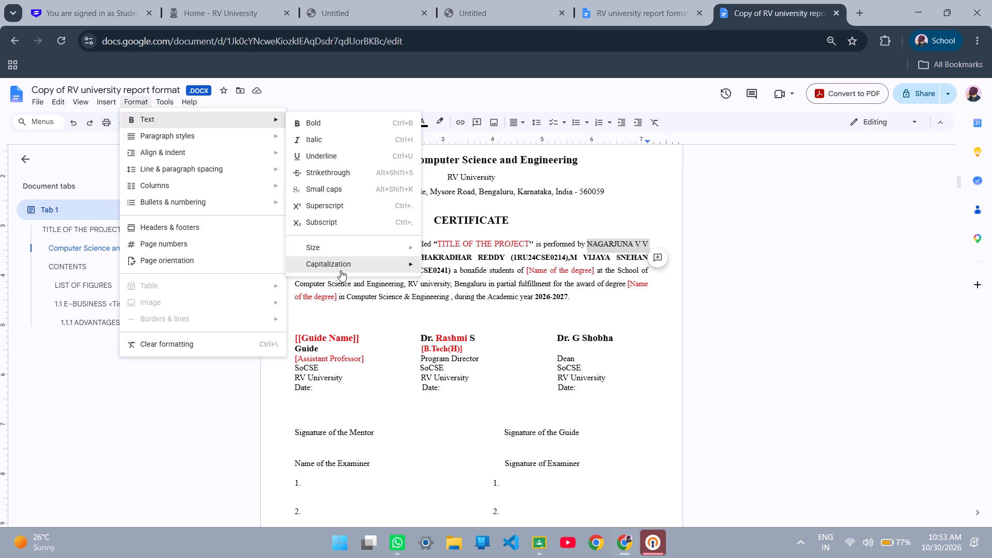
click(463, 267)
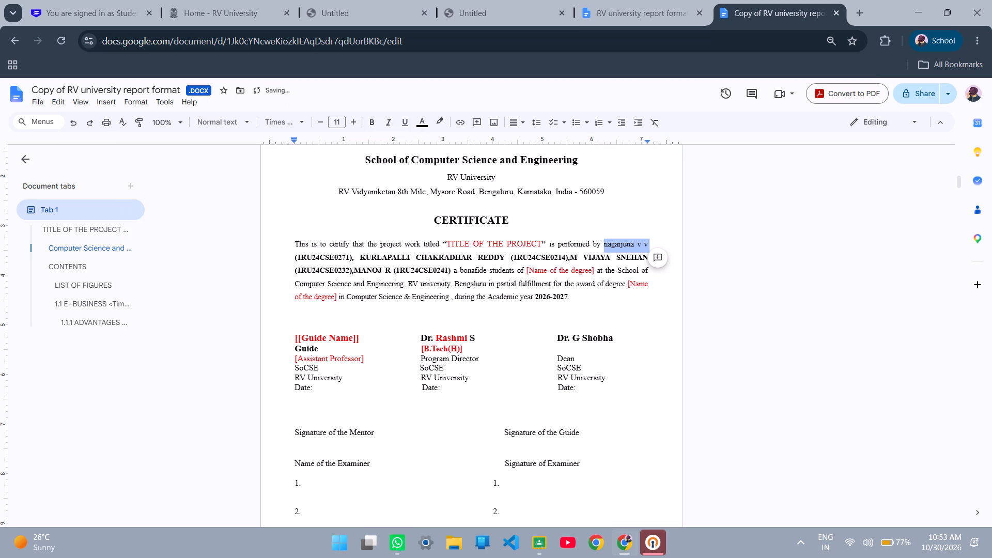
click(607, 241)
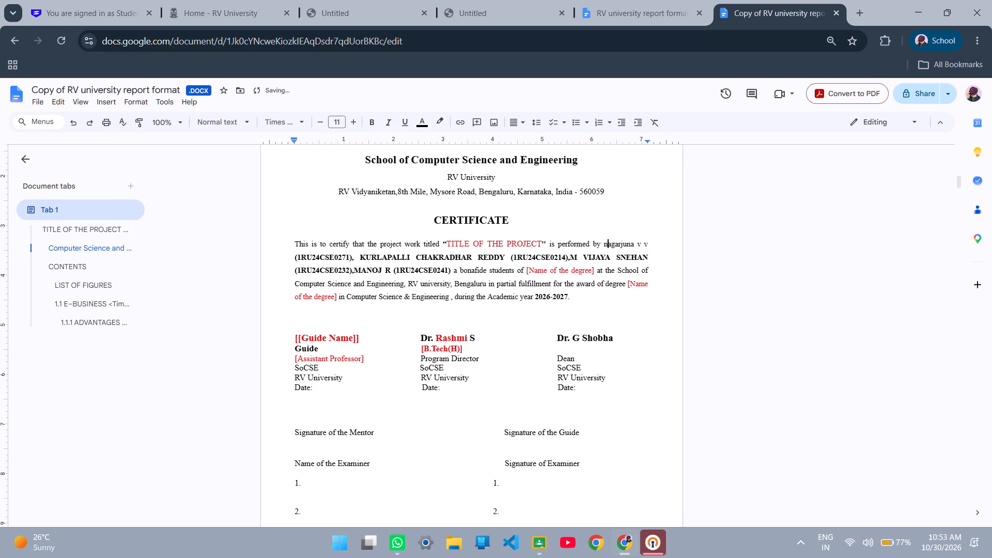
key(BackSpace)
key(shift+n)
Convert the second student's name in the certificate paragraph to lowercase.
drag(356, 253, 378, 269)
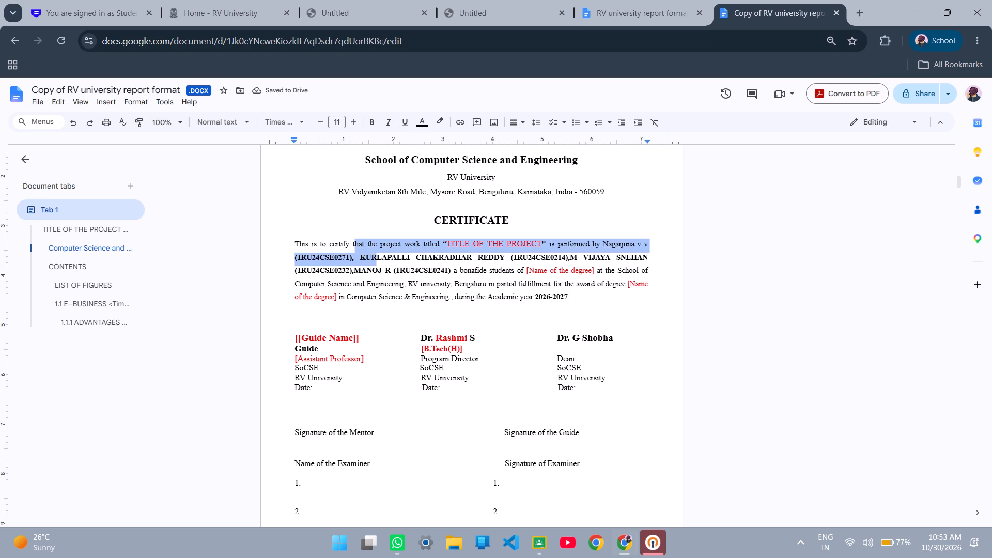
drag(378, 269, 378, 267)
click(378, 267)
drag(360, 258, 386, 260)
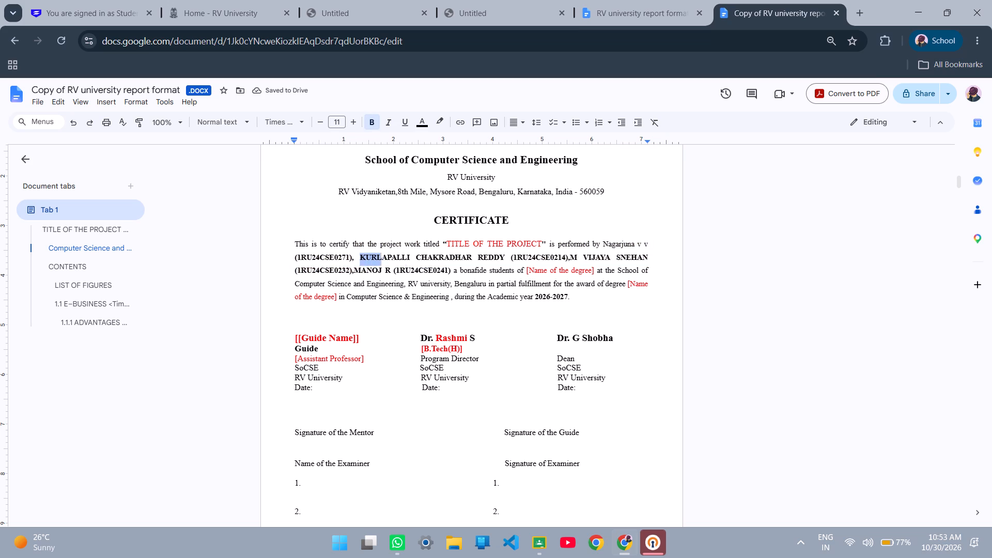
drag(386, 260, 503, 256)
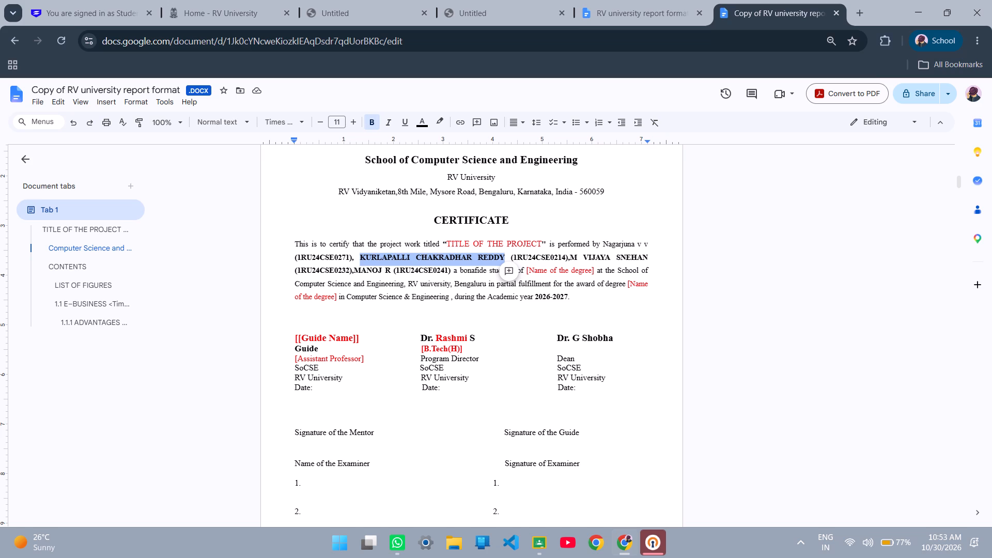
click(140, 105)
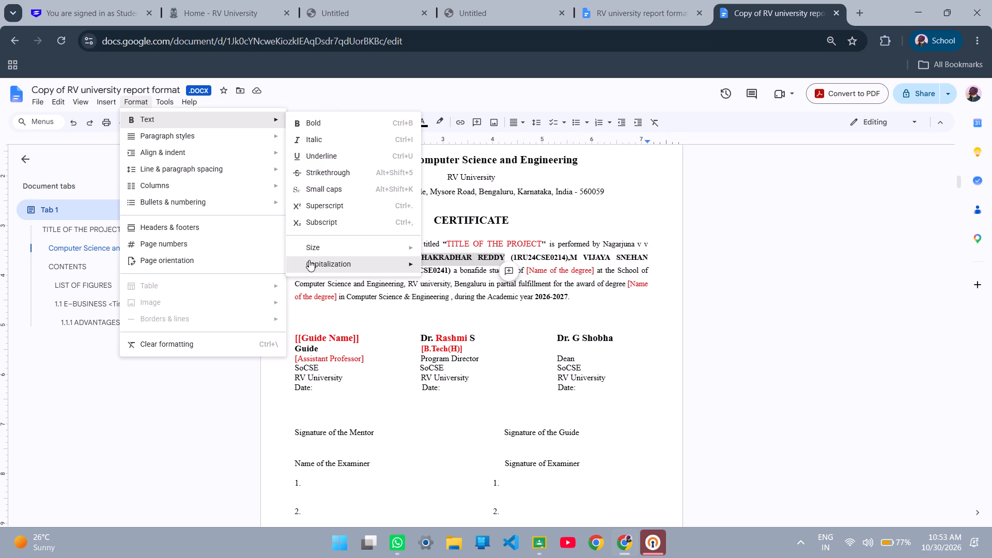
click(449, 271)
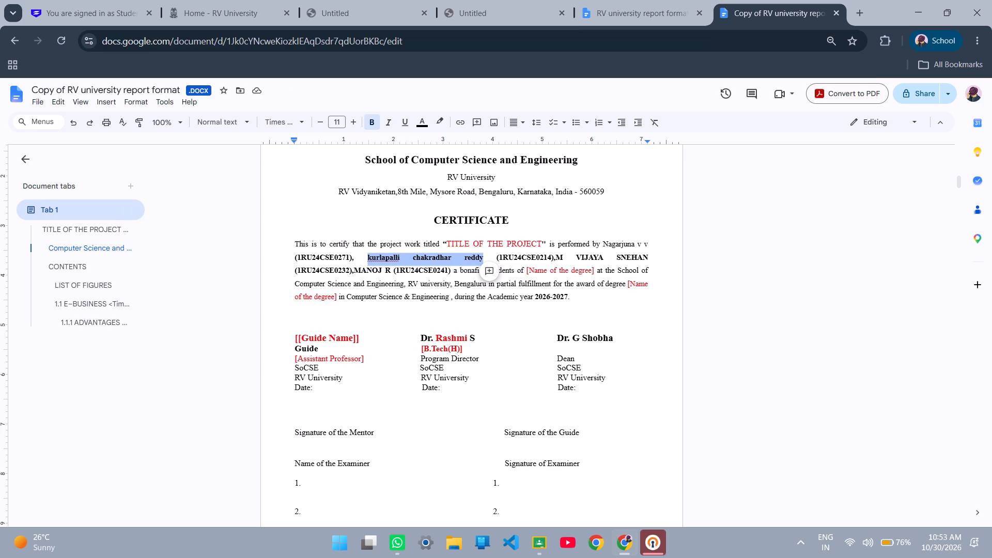
Remove the bold formatting from the second student's name in the certificate paragraph.
click(388, 262)
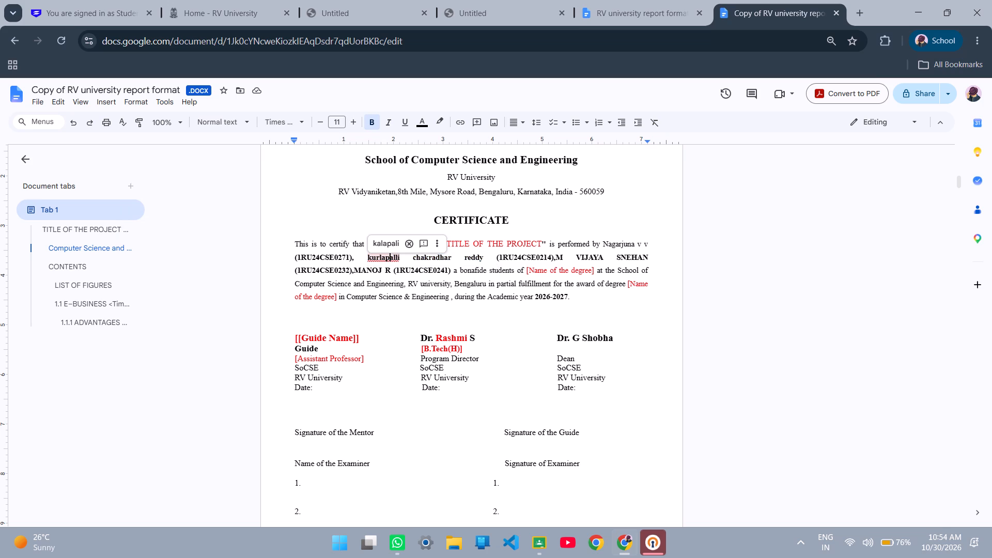
click(439, 263)
triple_click(439, 263)
click(439, 263)
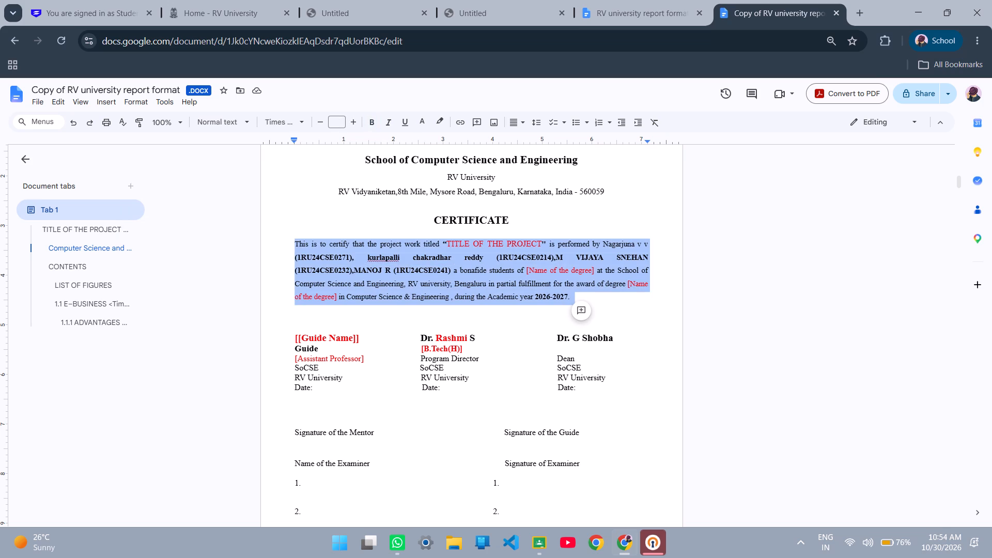
click(462, 262)
drag(492, 261, 366, 270)
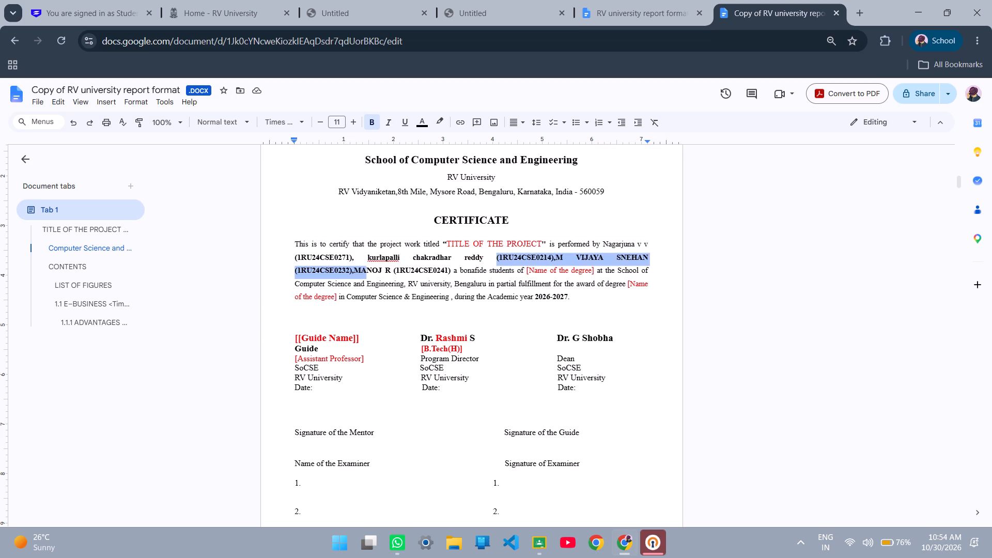
drag(366, 270, 365, 259)
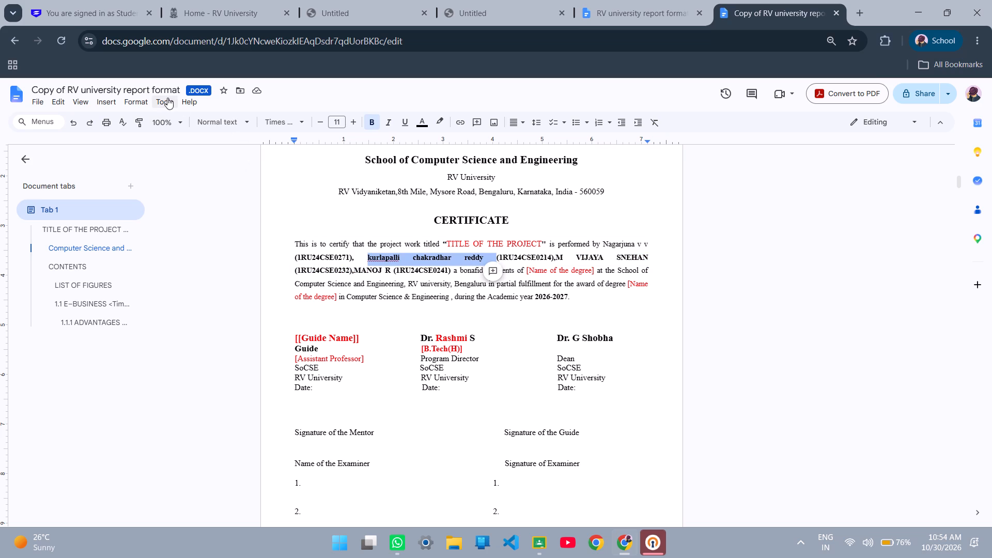
click(370, 125)
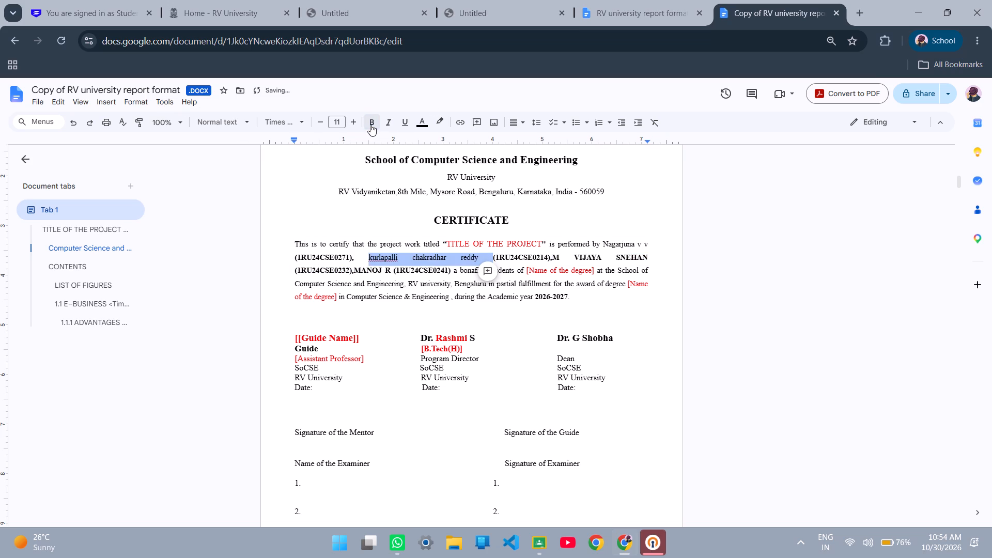
Delete the space between the comma after the first student's USN and the second student's name.
click(327, 241)
click(367, 257)
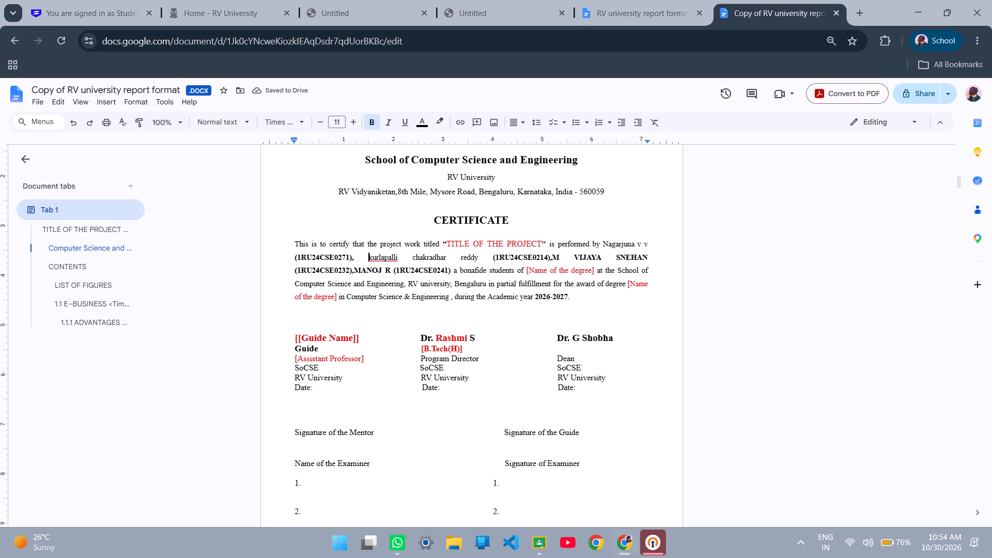
key(BackSpace)
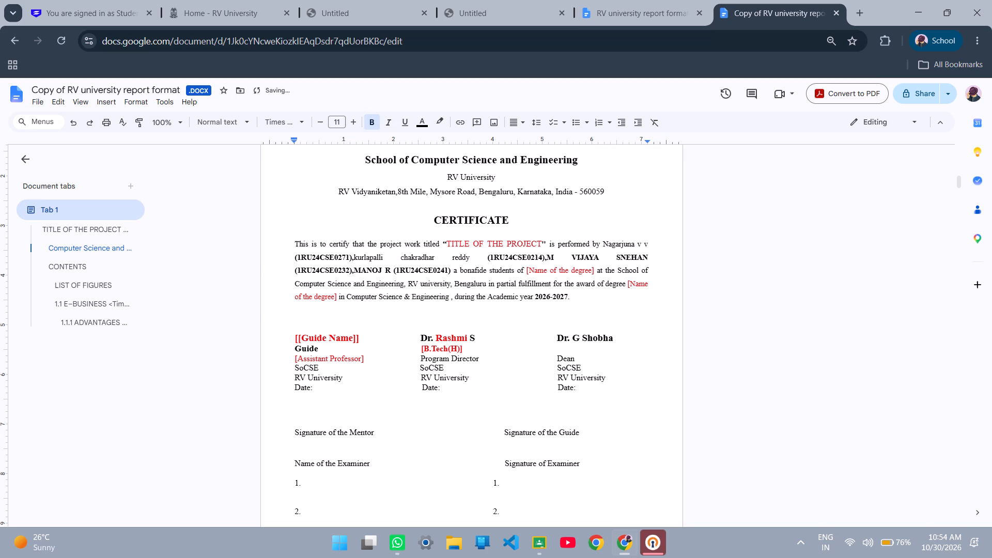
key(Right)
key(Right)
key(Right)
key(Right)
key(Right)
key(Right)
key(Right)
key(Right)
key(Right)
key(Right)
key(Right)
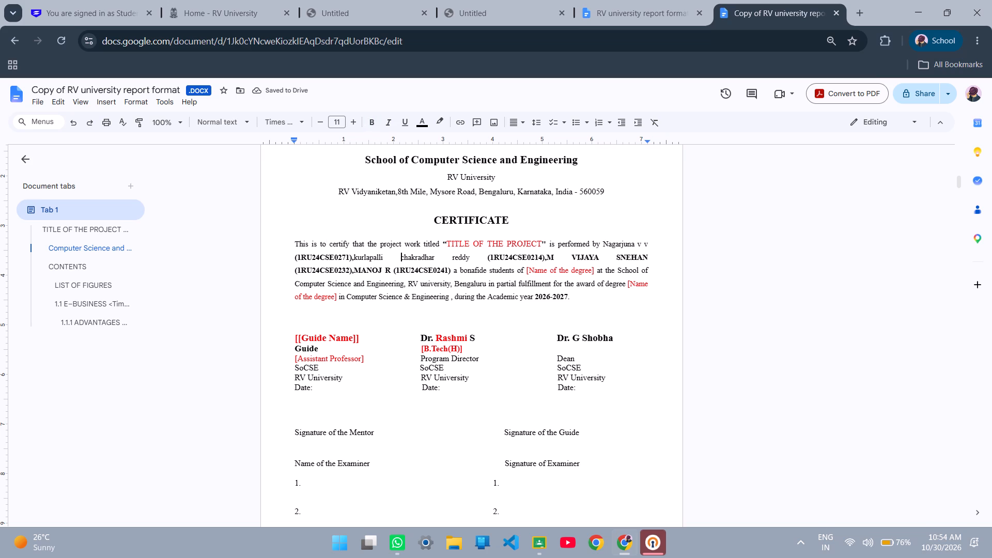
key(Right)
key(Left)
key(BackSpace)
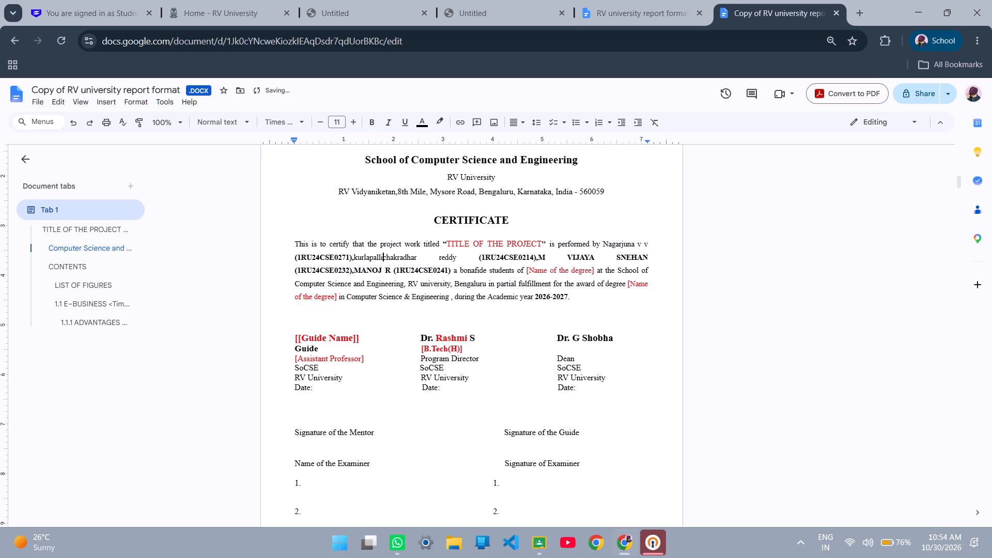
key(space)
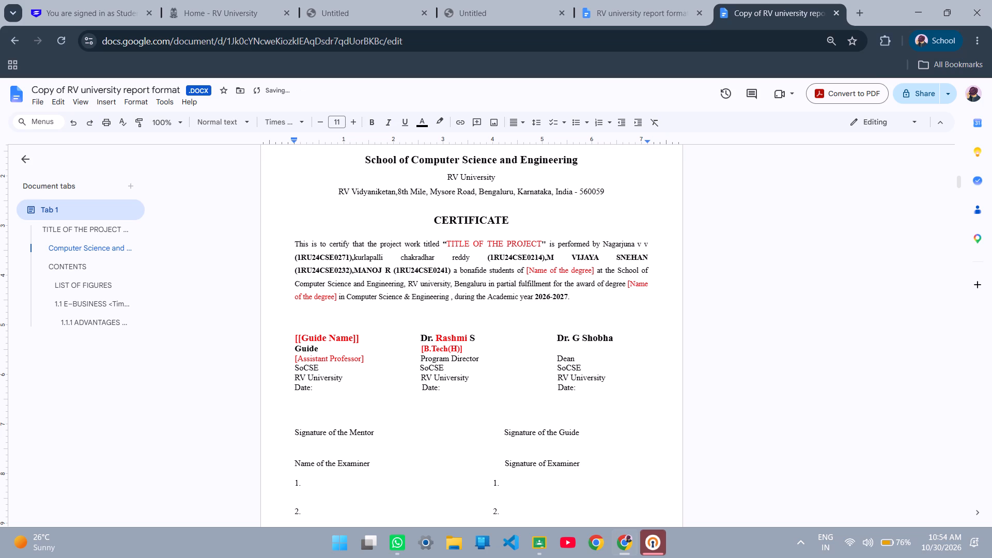
Convert the third student's name in the certificate paragraph to lowercase.
click(549, 260)
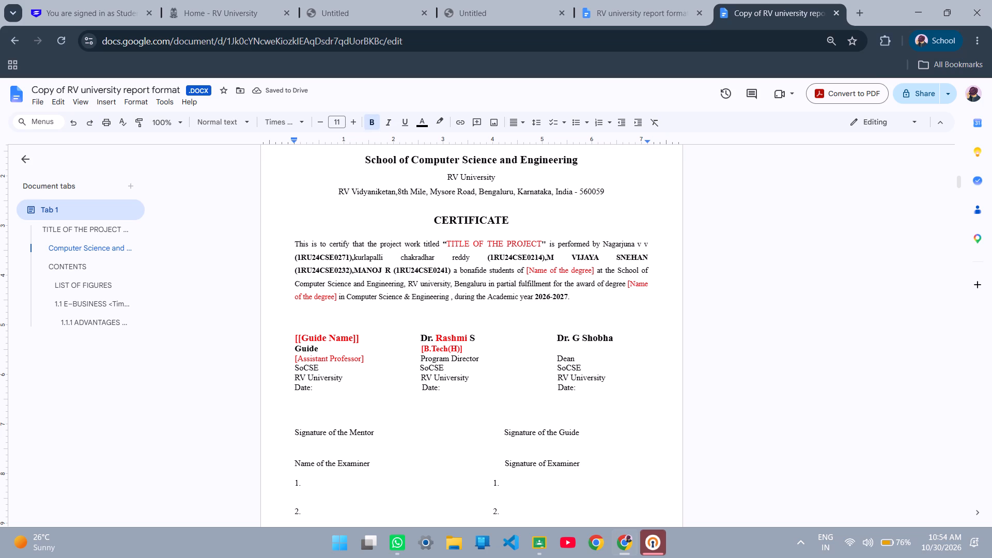
drag(549, 259, 658, 263)
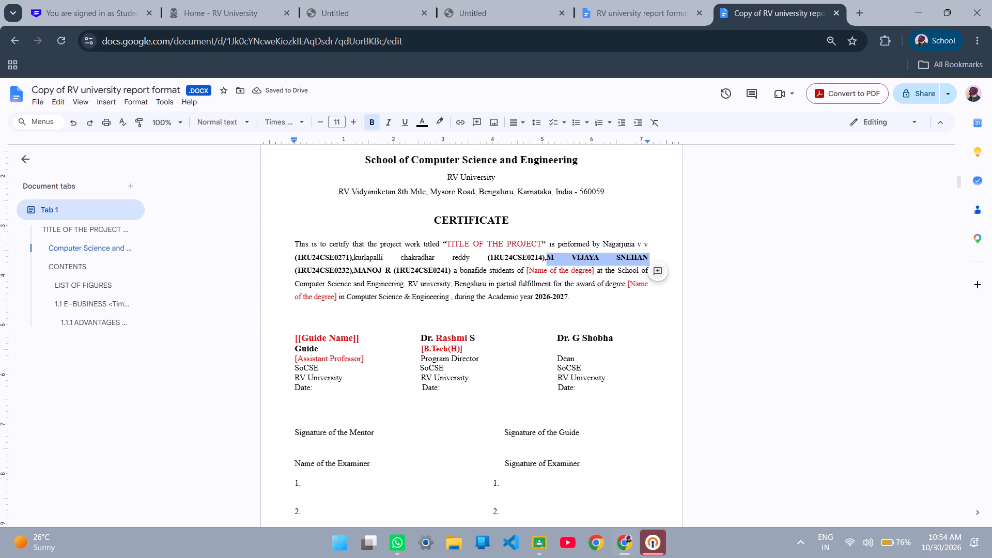
click(142, 96)
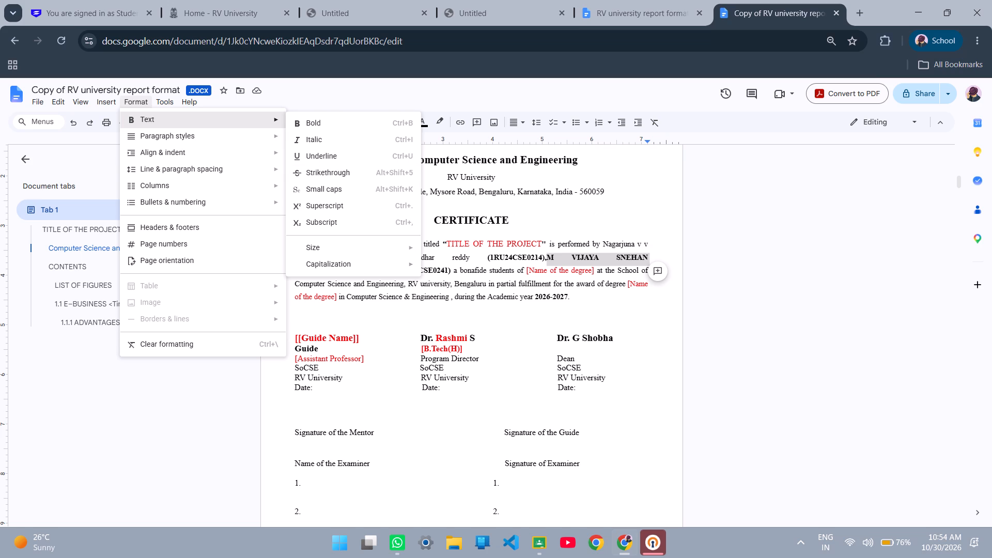
click(358, 260)
click(449, 271)
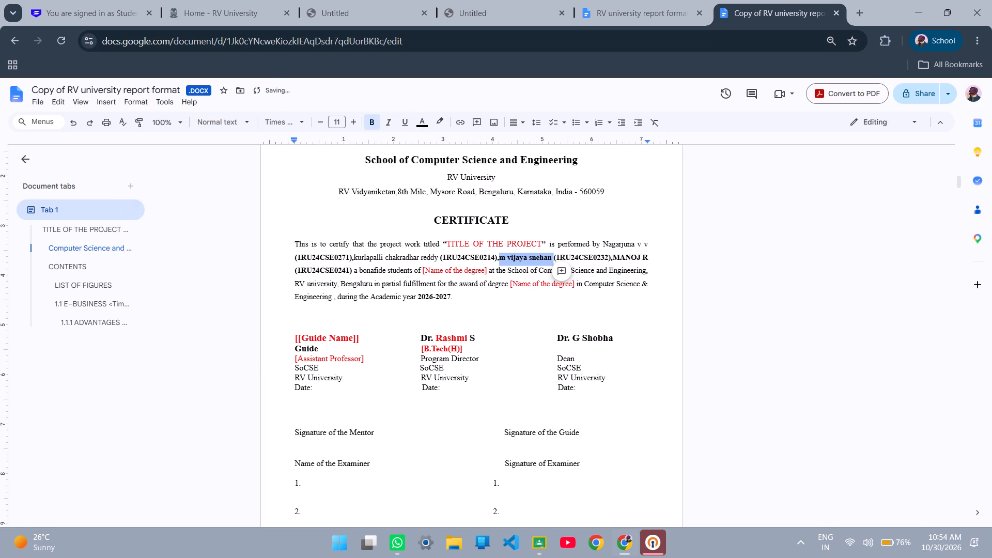
Capitalize the initials of the first two words of the second student's name as K and C.
click(357, 258)
key(BackSpace)
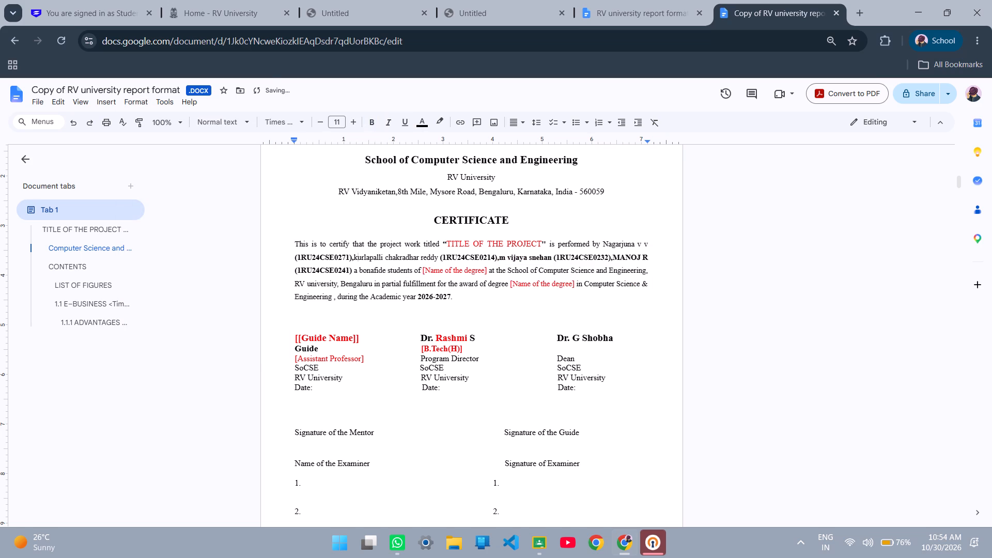
key(shift+k)
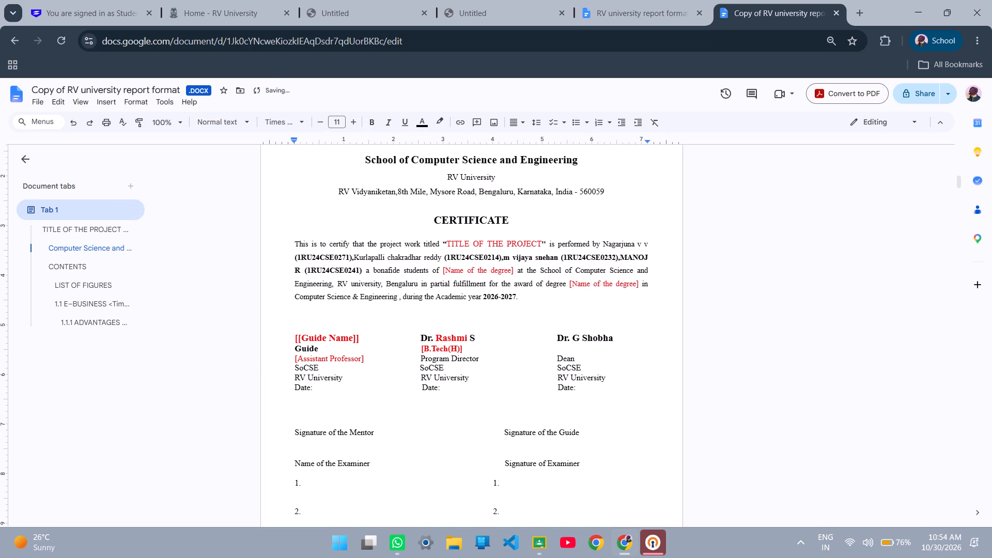
click(395, 259)
key(Left)
key(BackSpace)
key(shift+c)
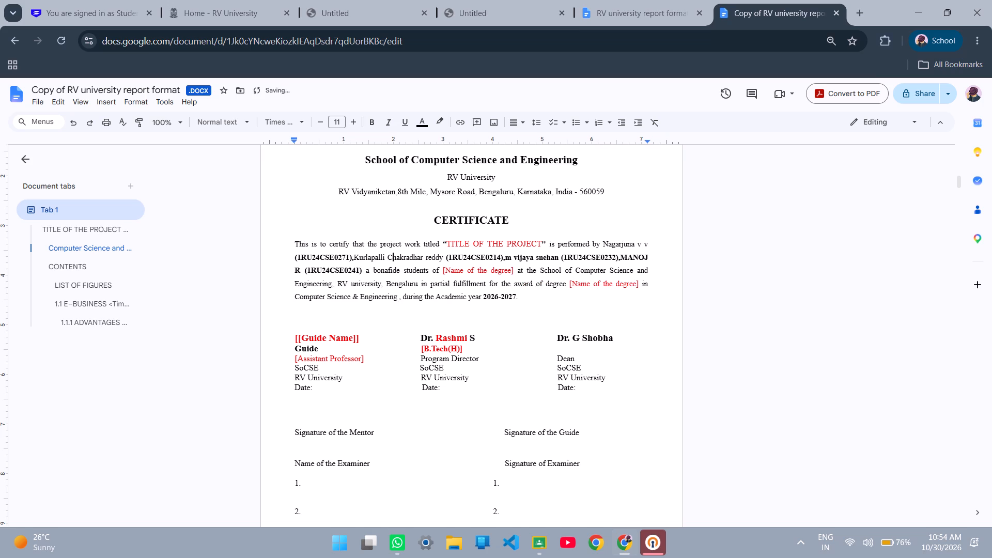
Capitalize the initial of the last word of the second student's name as R.
key(Right)
key(Right)
key(Right)
key(Right)
key(Right)
key(Right)
key(Right)
key(Right)
key(Right)
key(Right)
key(Right)
key(BackSpace)
key(shift+r)
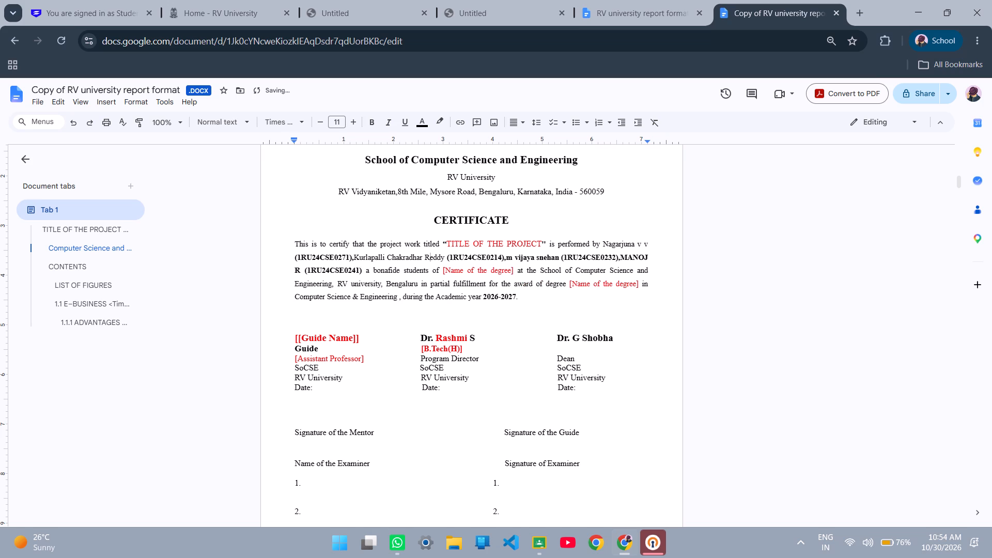
Capitalize the leading initial of the third student's name as M and remove bold from that whole name.
click(512, 256)
key(BackSpace)
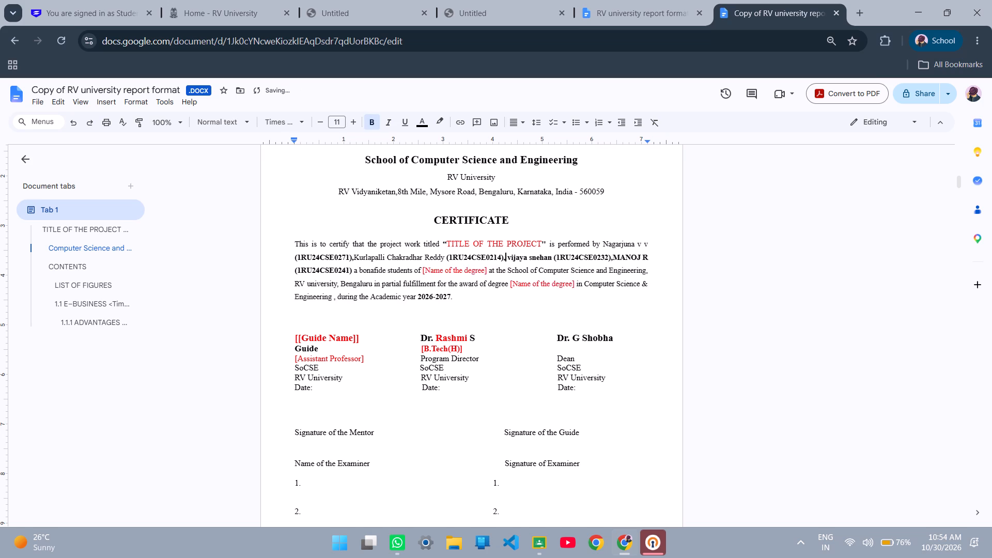
key(shift+m)
drag(505, 254, 569, 244)
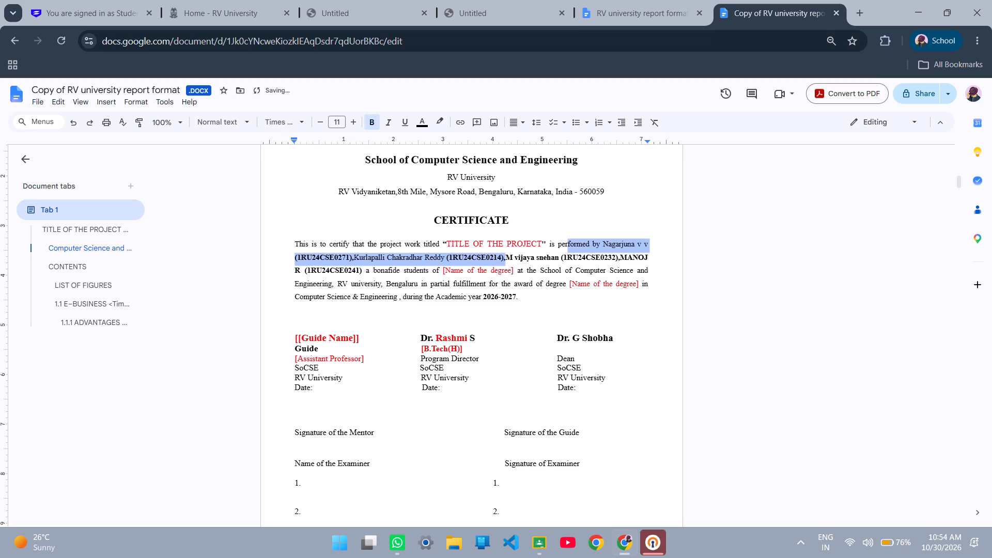
drag(569, 244, 562, 259)
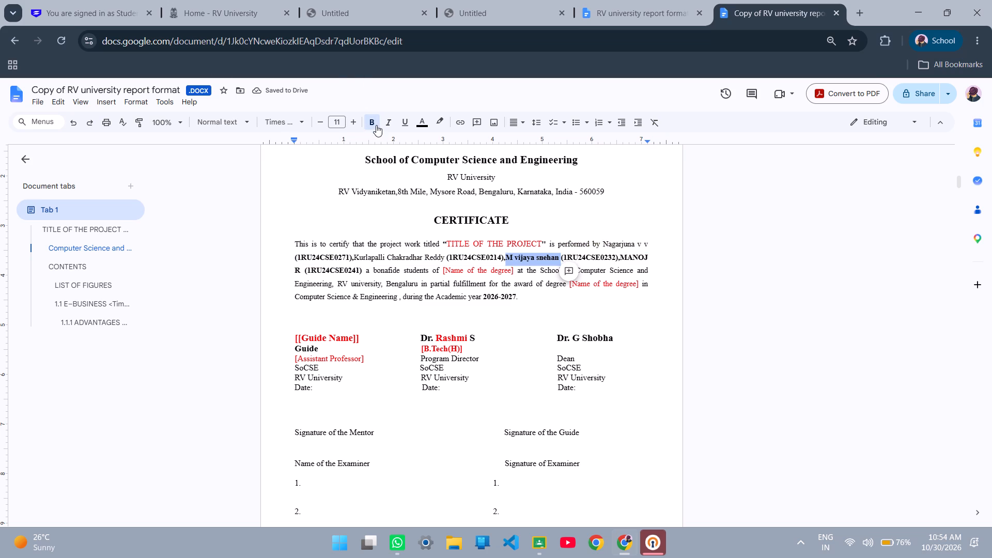
click(376, 125)
Capitalize the initials of the last two words of the third student's name as V and S.
click(524, 255)
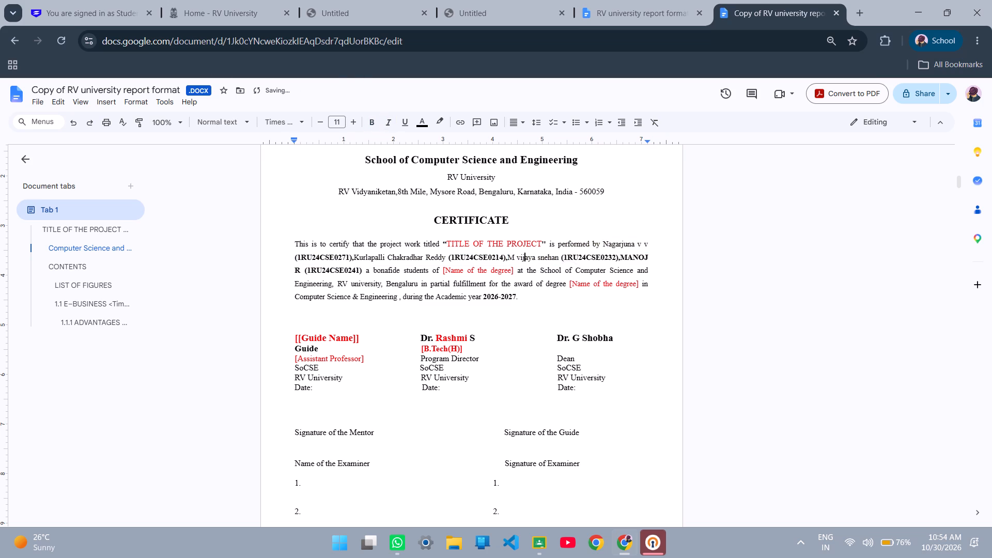
key(Left)
key(Left)
key(BackSpace)
key(shift+v)
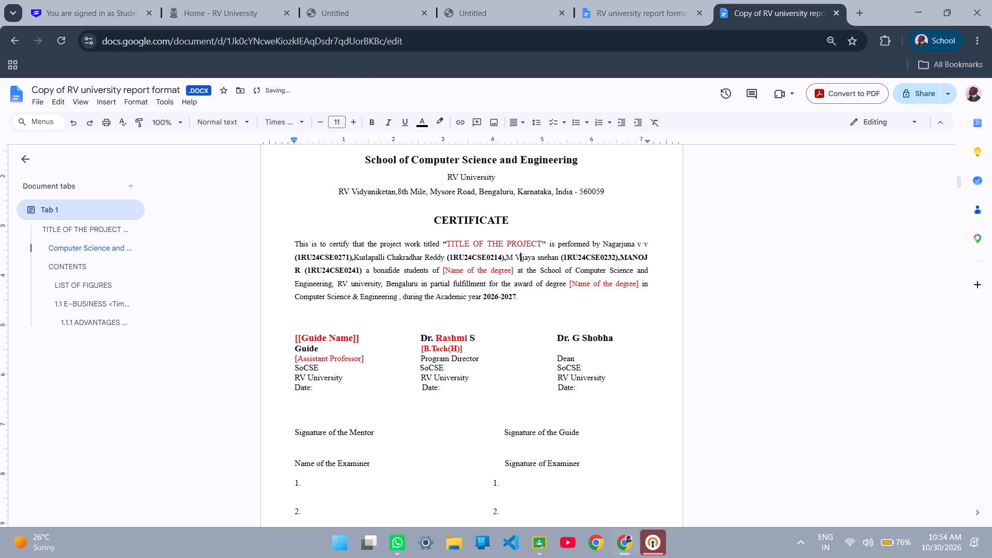
click(541, 260)
key(BackSpace)
key(shift+s)
Convert the fourth student's first name in the certificate paragraph to lowercase with only its initial M capitalized.
drag(623, 258, 629, 258)
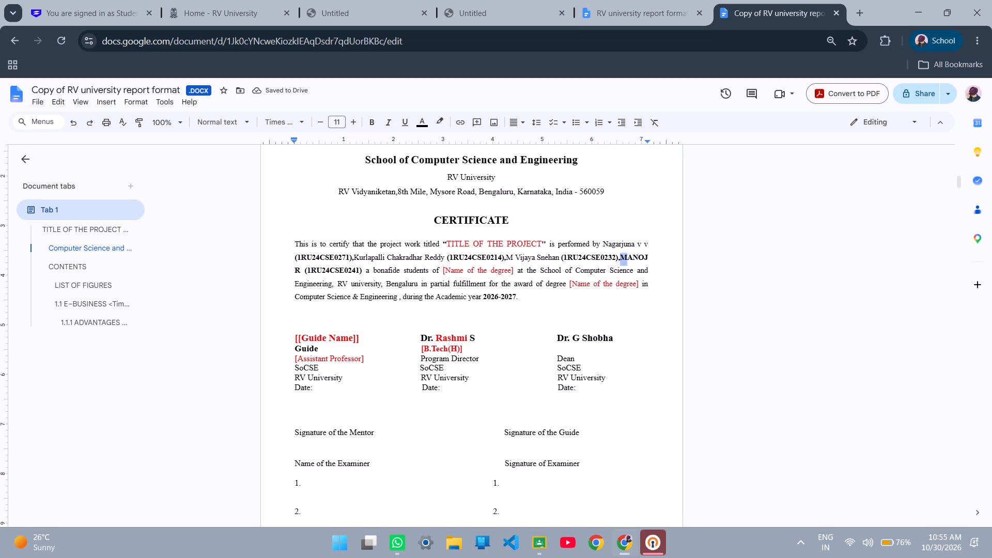
drag(629, 258, 653, 264)
click(142, 103)
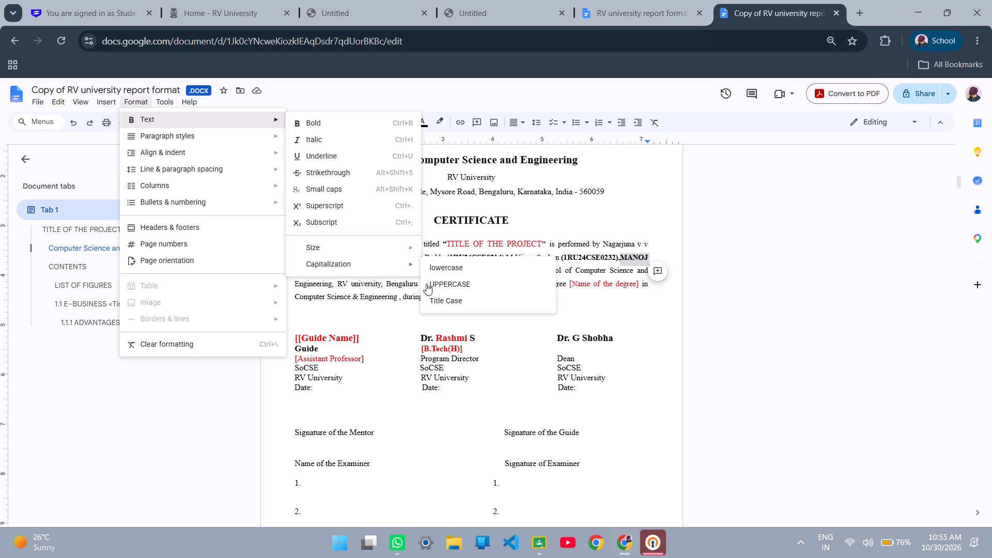
click(443, 283)
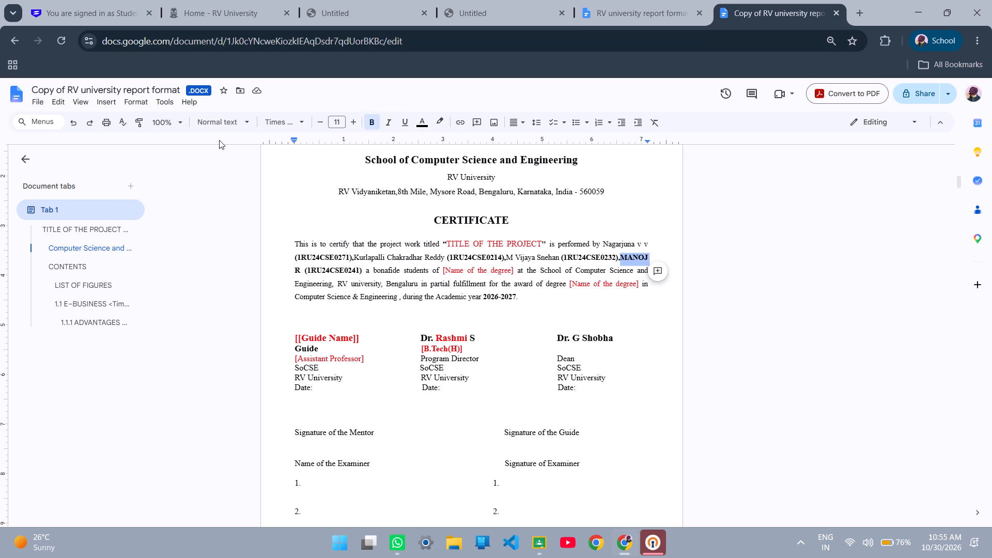
click(139, 105)
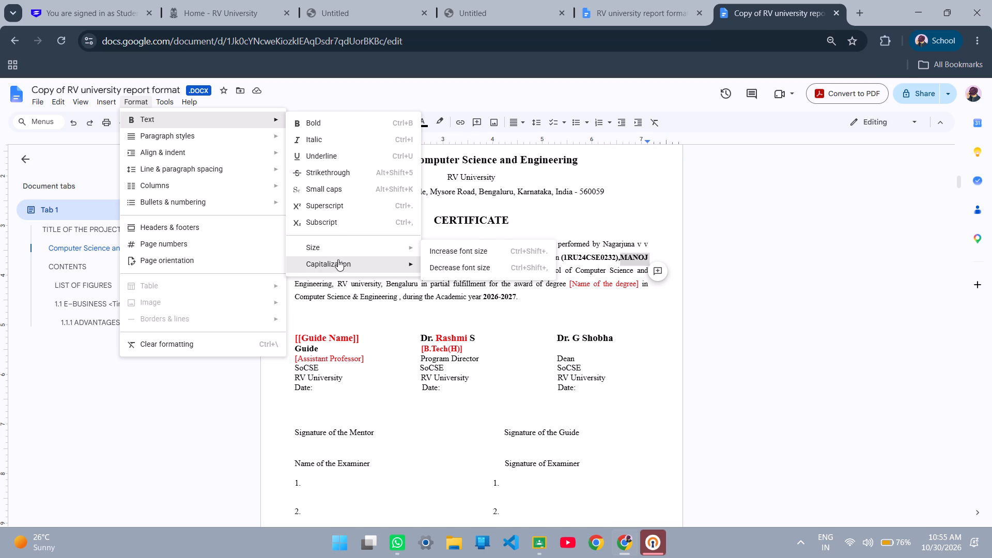
click(349, 258)
click(448, 265)
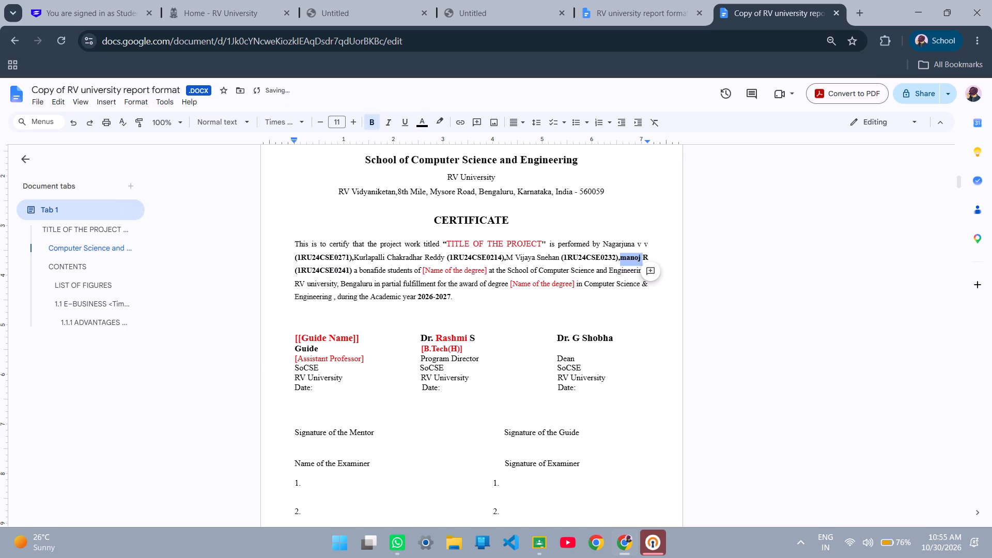
click(623, 260)
key(Right)
key(BackSpace)
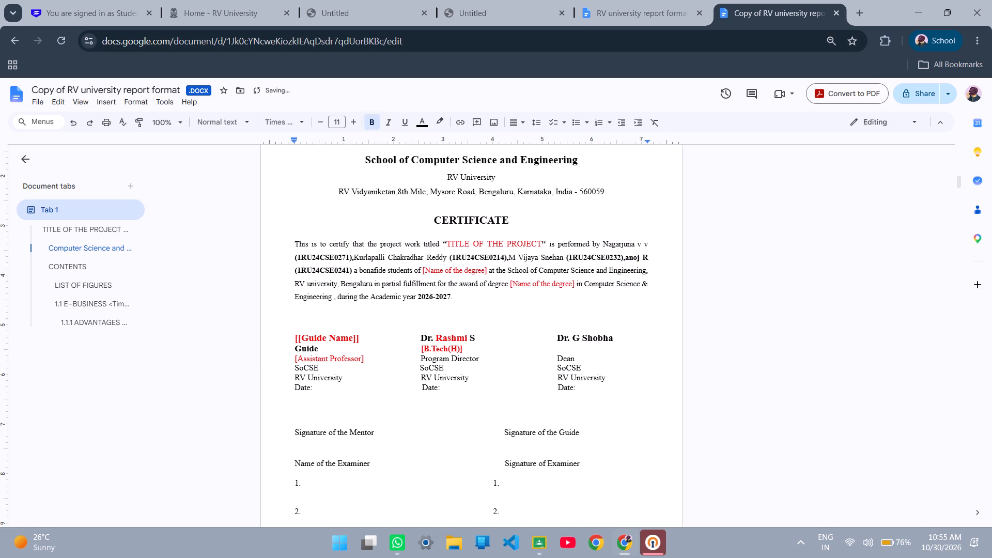
key(shift+m)
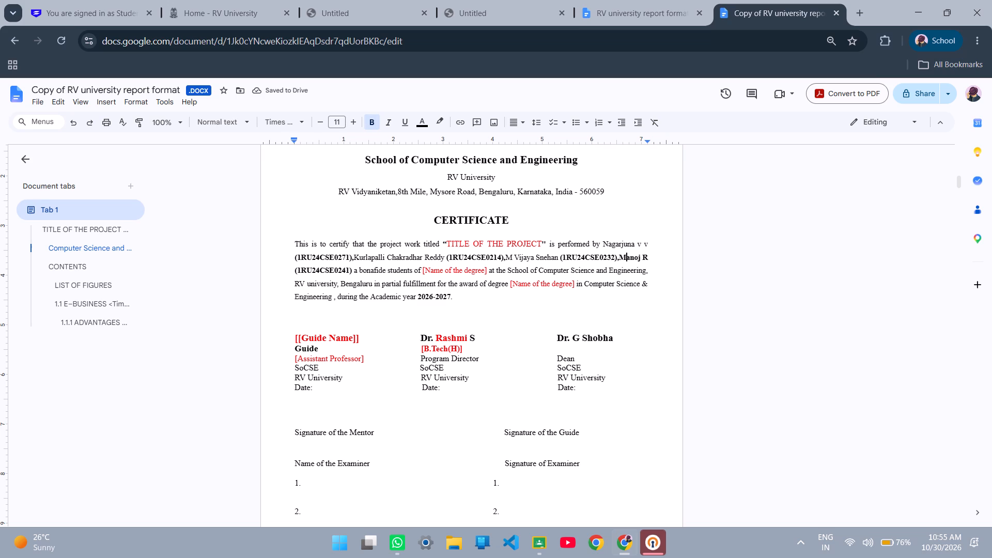
Remove bold from the fourth student's name in the certificate paragraph.
drag(652, 259, 619, 255)
drag(619, 255, 621, 256)
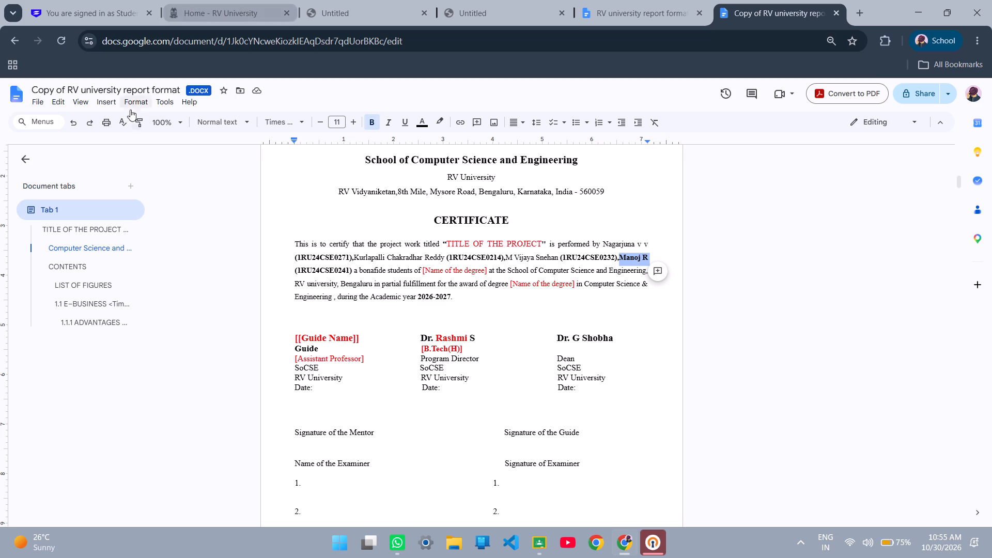
click(374, 126)
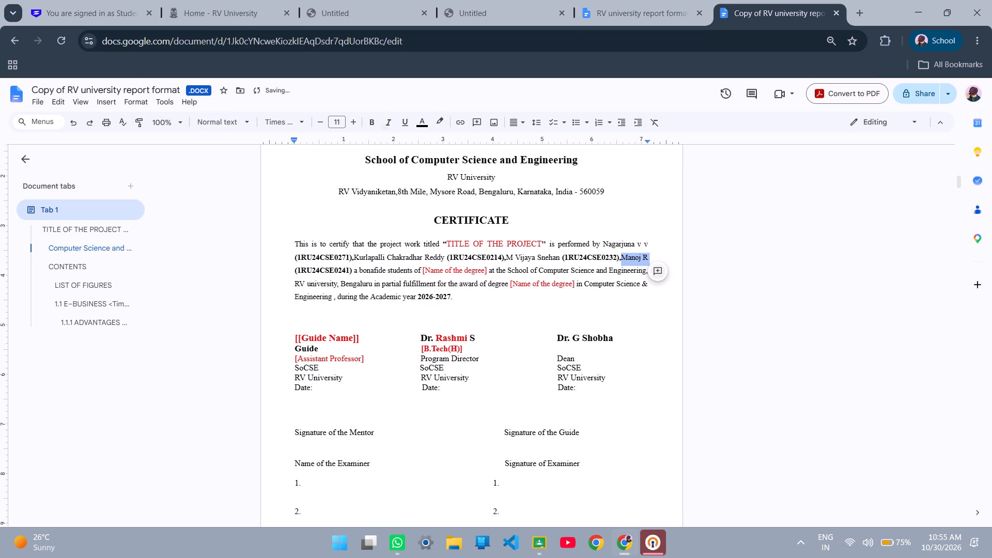
click(657, 251)
click(651, 261)
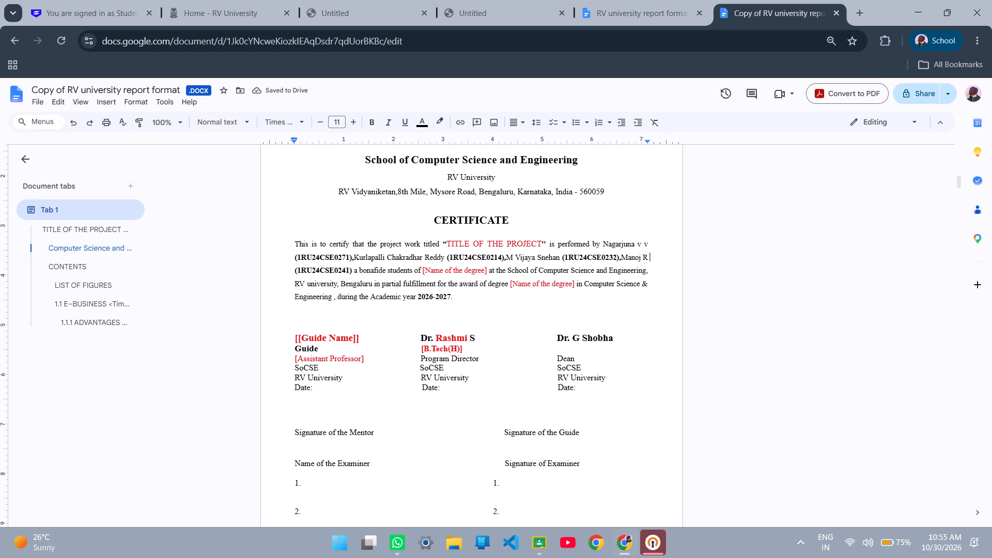
Check the certificate paragraph's formatting in the original RV university report format document, and return to the copy.
scroll(416, 328, down, 1)
click(614, 0)
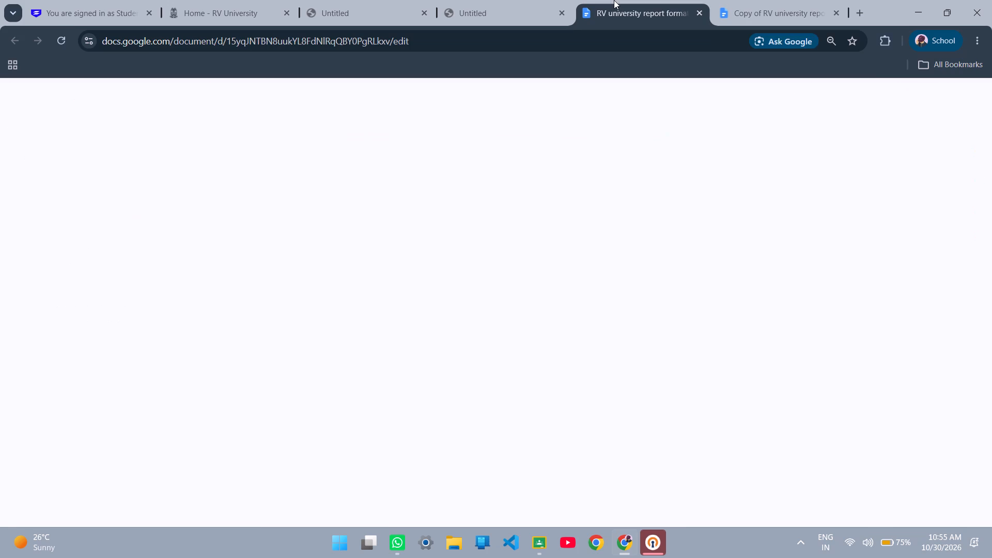
scroll(509, 384, down, 5)
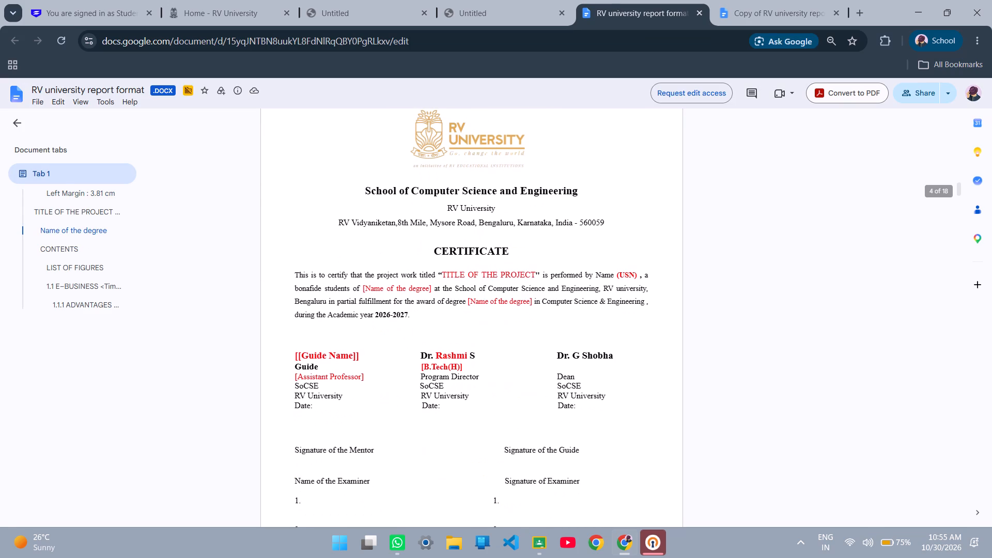
click(779, 1)
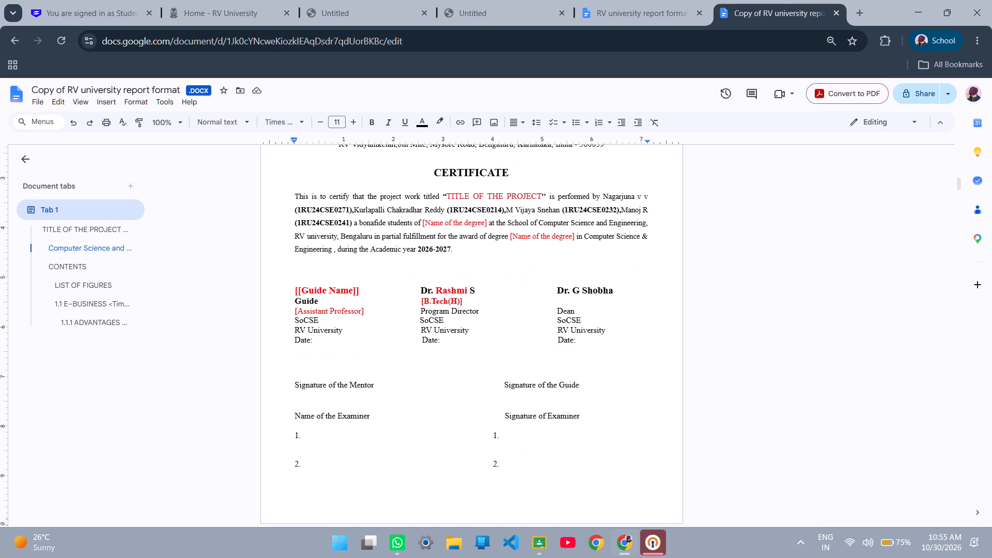
Remove bold from the third student's USN and the rest of the certificate paragraph's first four lines, leaving the academic year bold.
drag(561, 211, 614, 211)
drag(614, 211, 618, 209)
click(374, 120)
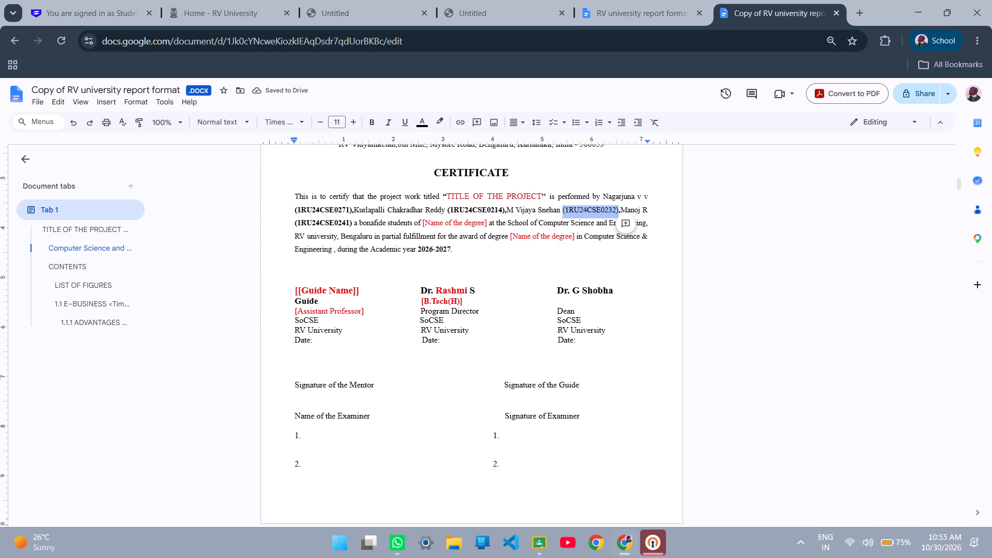
drag(656, 235, 296, 200)
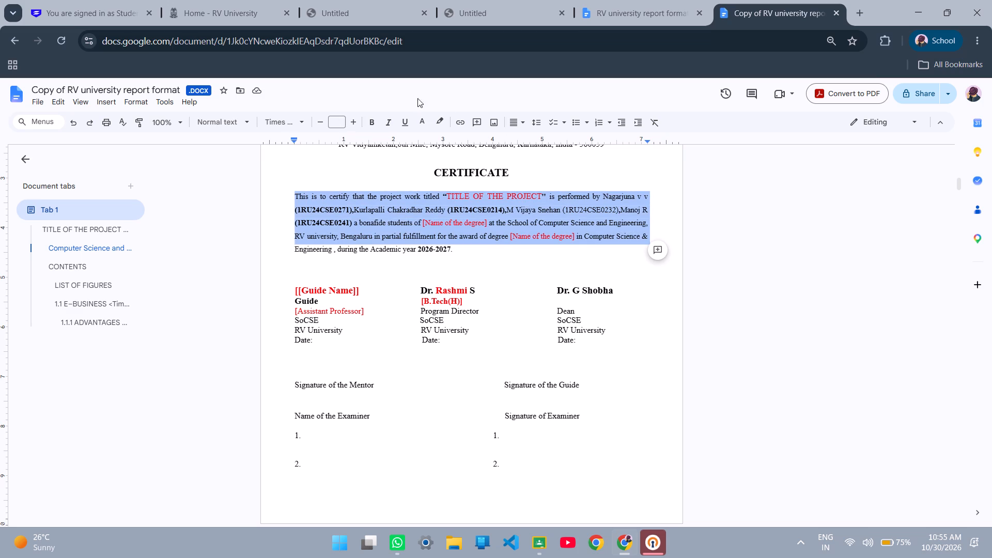
double_click(371, 122)
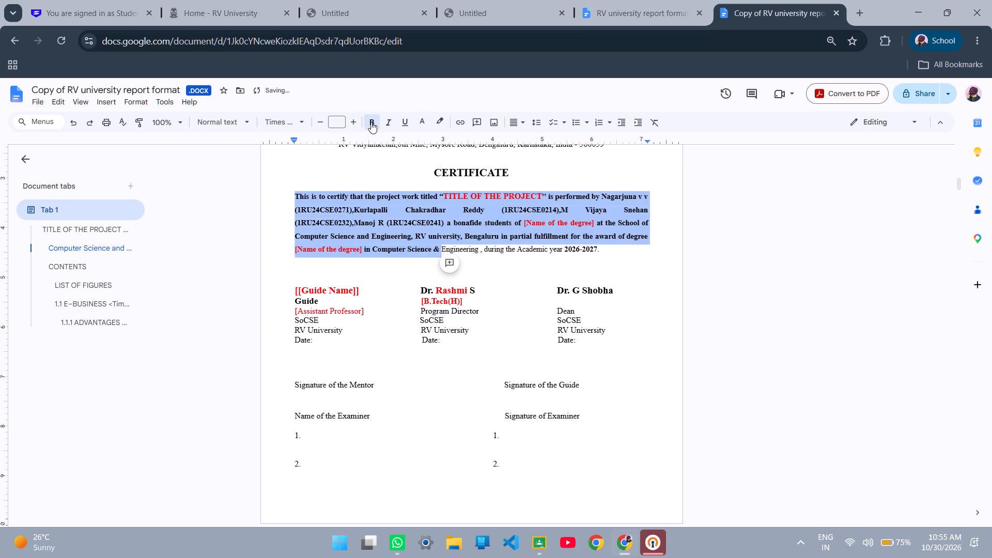
click(604, 175)
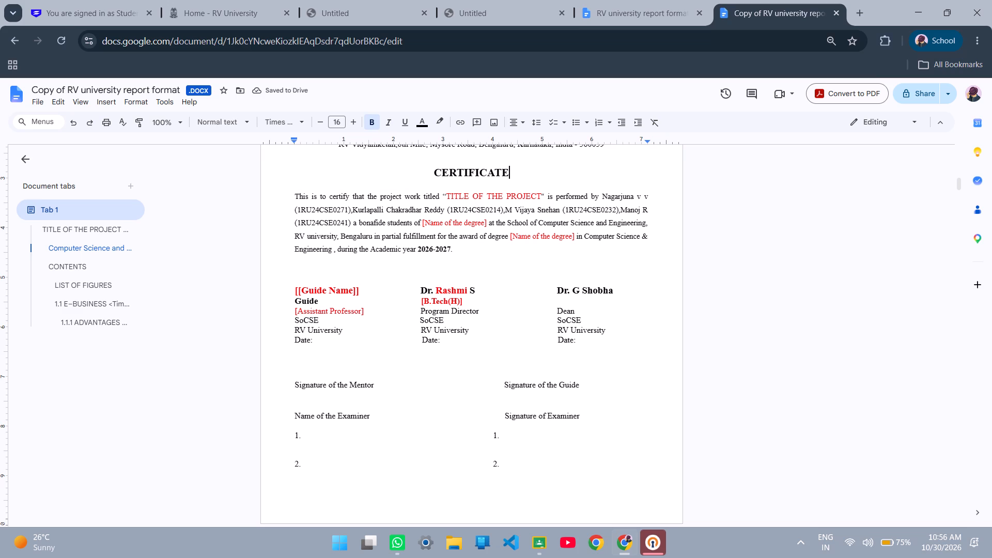
Copy the heading "Computer Science and Engineering" from the title page and return to the certificate paragraph.
scroll(485, 224, up, 2)
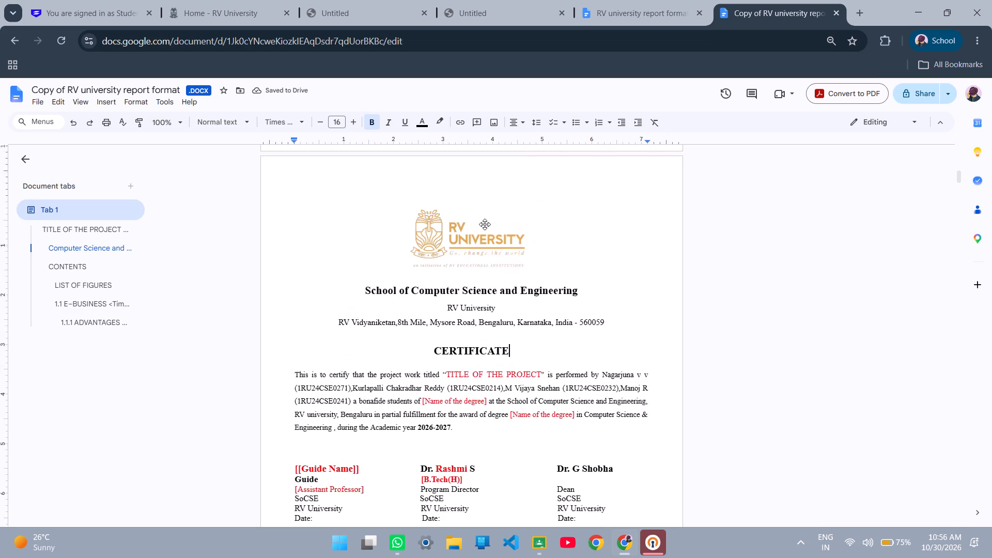
scroll(485, 224, up, 4)
scroll(485, 224, down, 1)
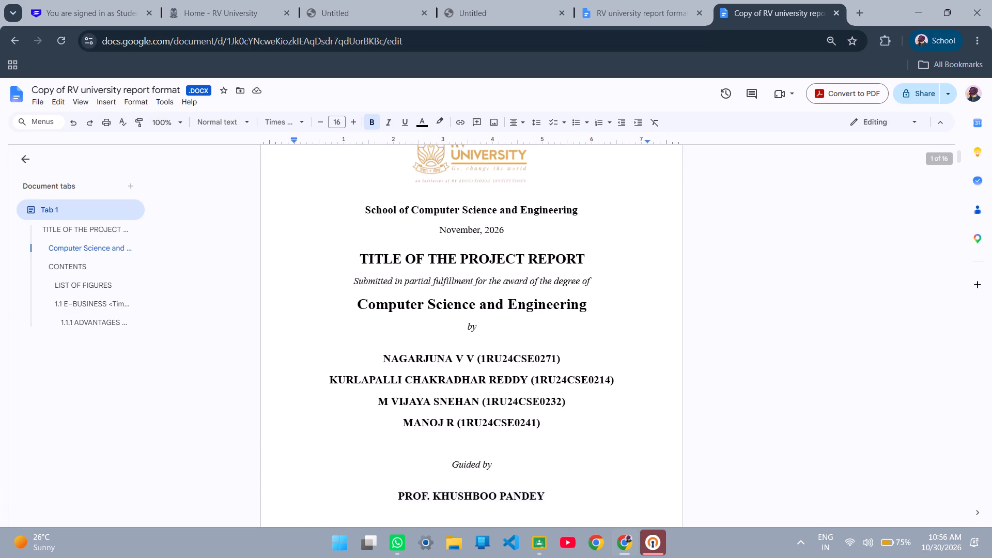
drag(607, 309, 359, 309)
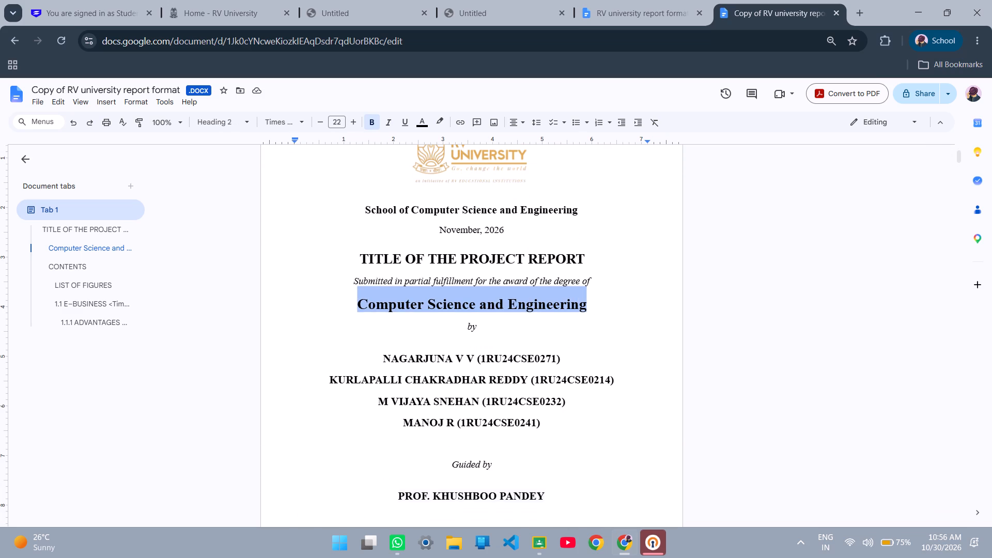
key(ctrl+c)
scroll(535, 298, down, 7)
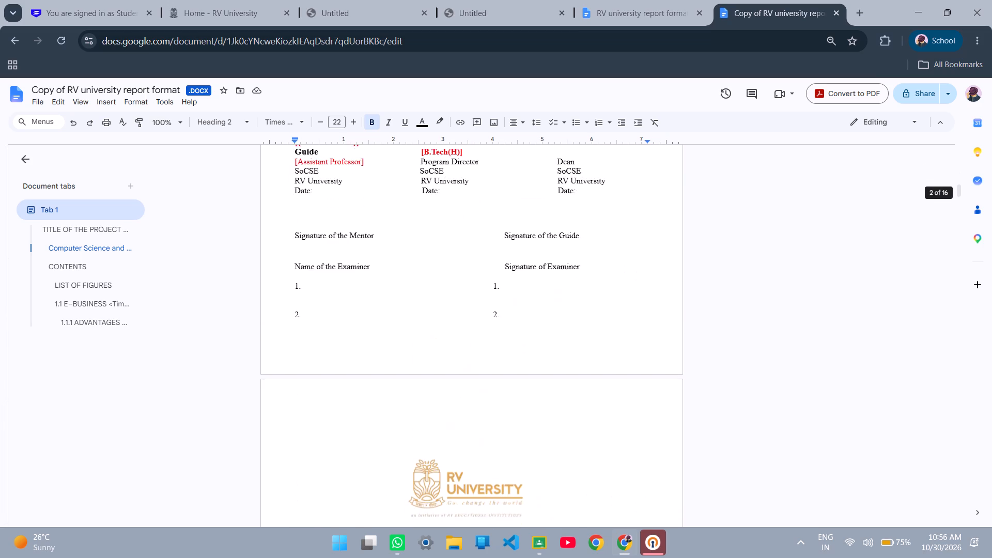
scroll(535, 298, up, 2)
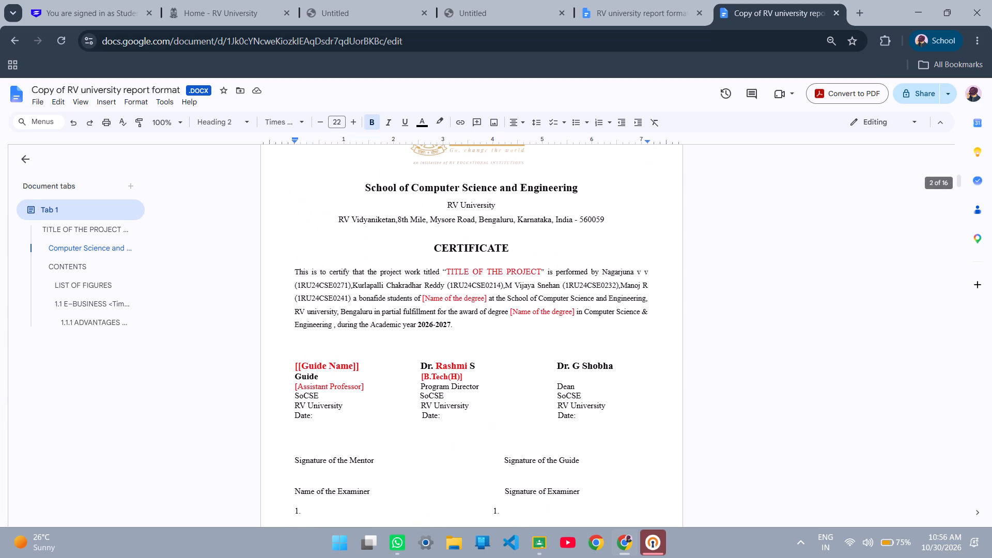
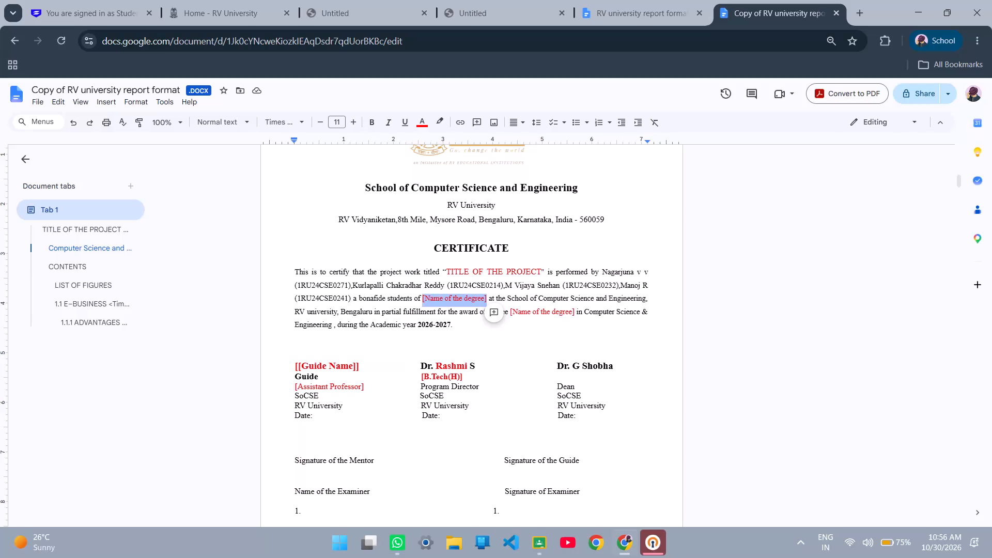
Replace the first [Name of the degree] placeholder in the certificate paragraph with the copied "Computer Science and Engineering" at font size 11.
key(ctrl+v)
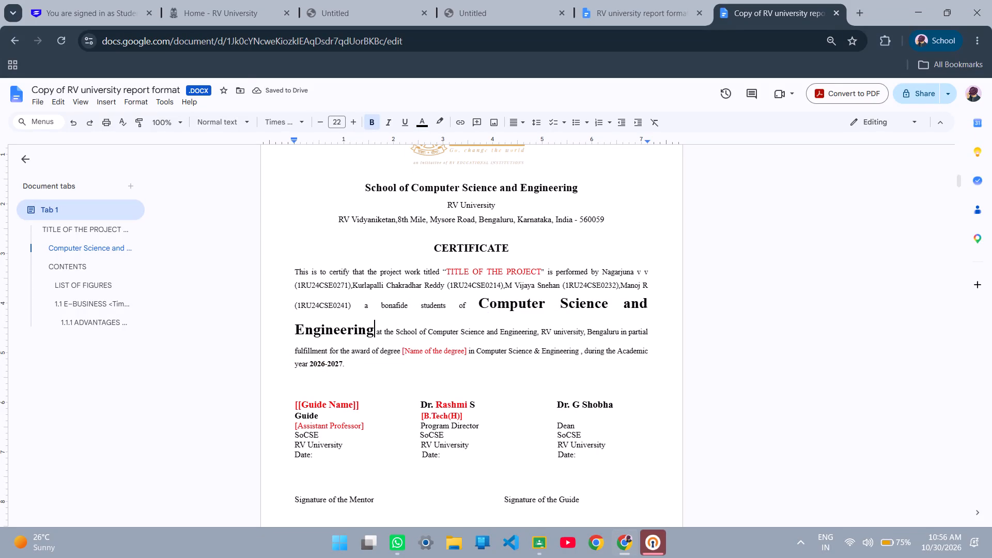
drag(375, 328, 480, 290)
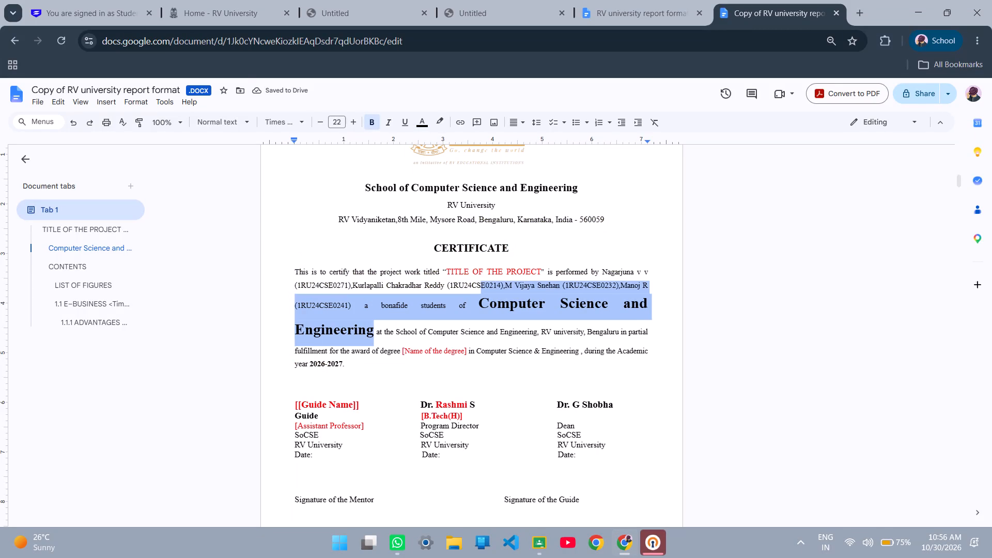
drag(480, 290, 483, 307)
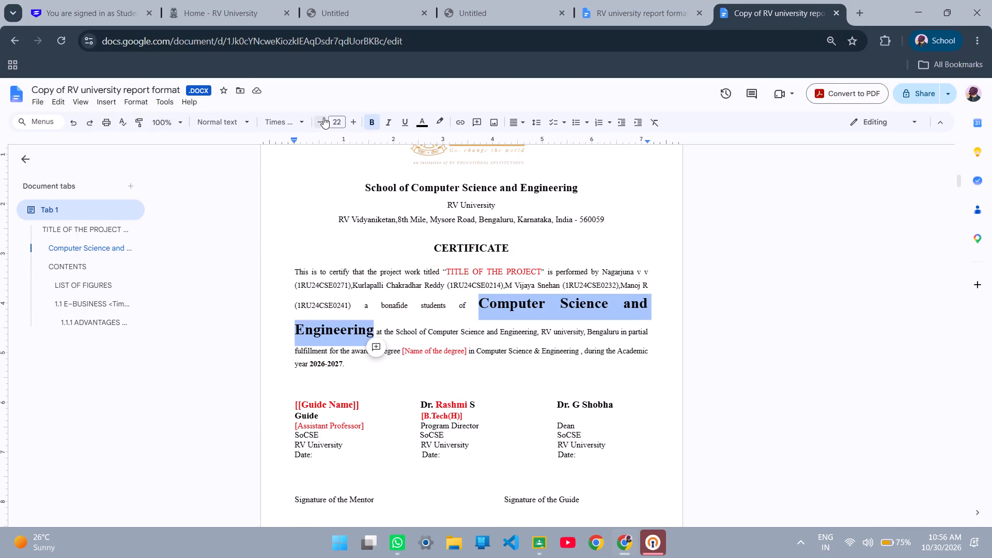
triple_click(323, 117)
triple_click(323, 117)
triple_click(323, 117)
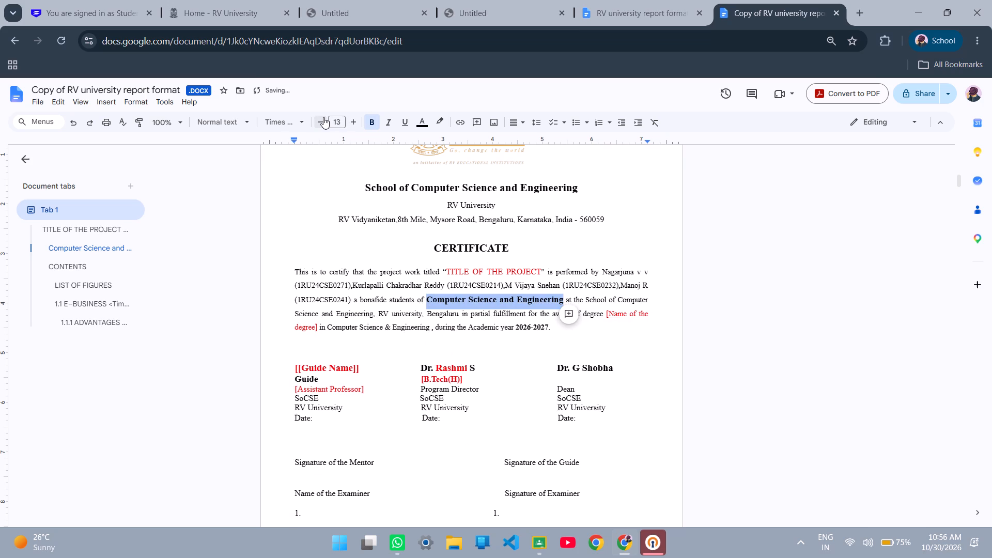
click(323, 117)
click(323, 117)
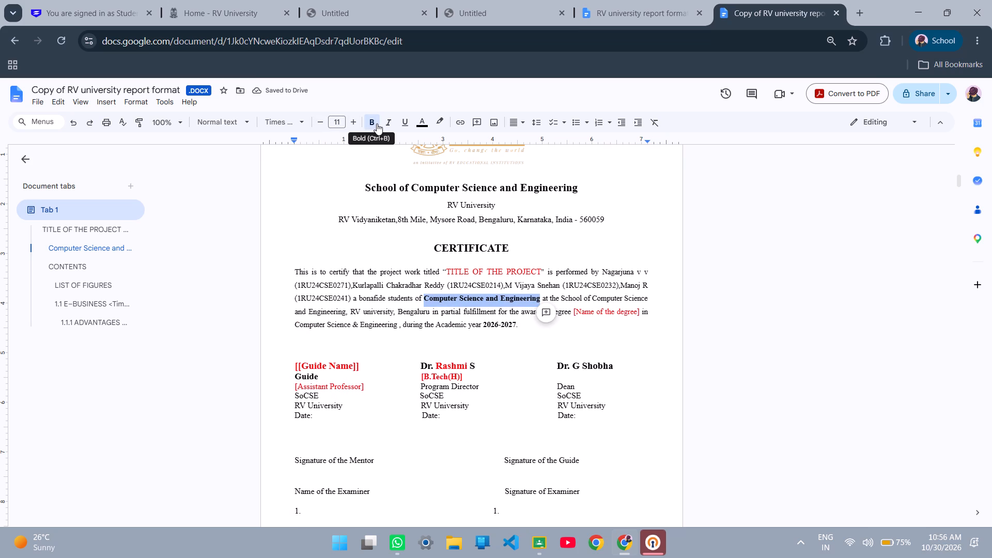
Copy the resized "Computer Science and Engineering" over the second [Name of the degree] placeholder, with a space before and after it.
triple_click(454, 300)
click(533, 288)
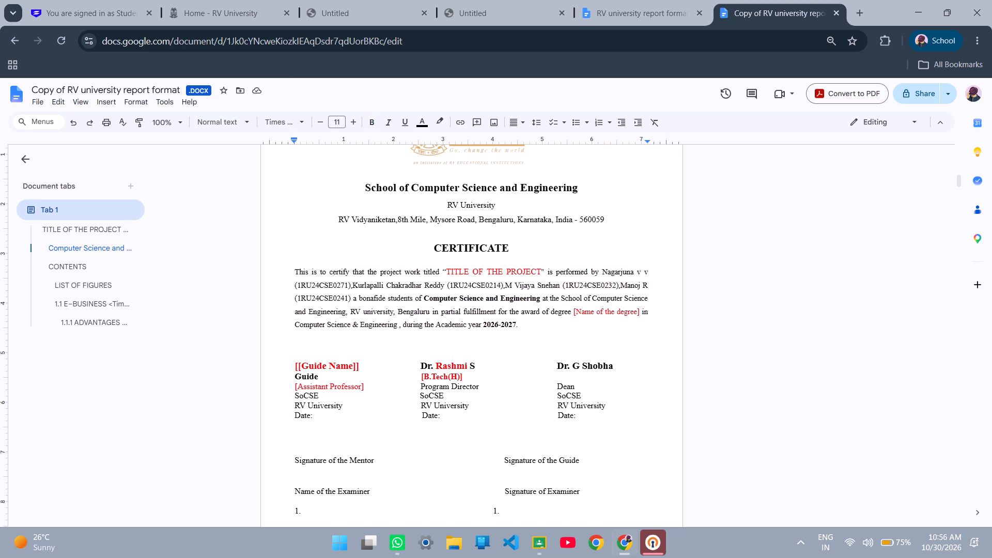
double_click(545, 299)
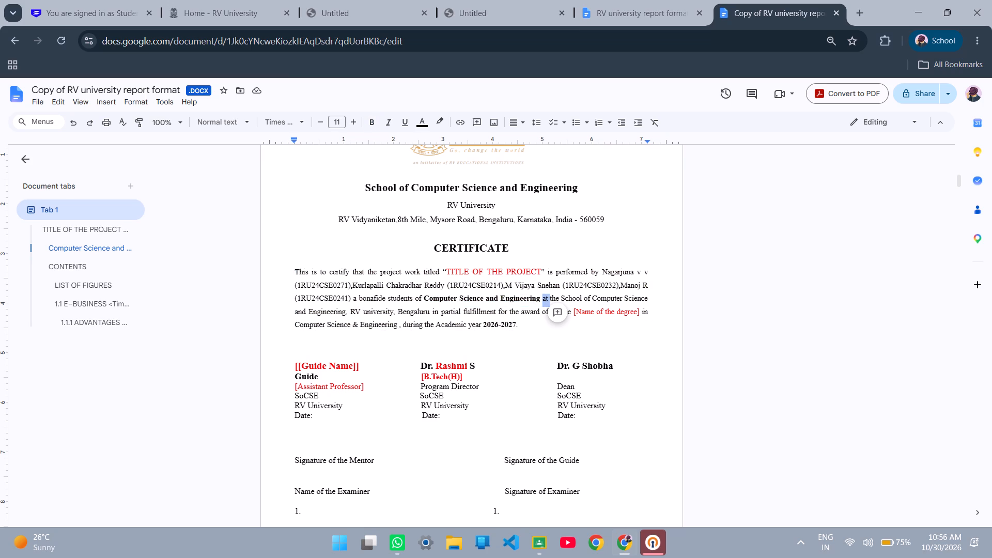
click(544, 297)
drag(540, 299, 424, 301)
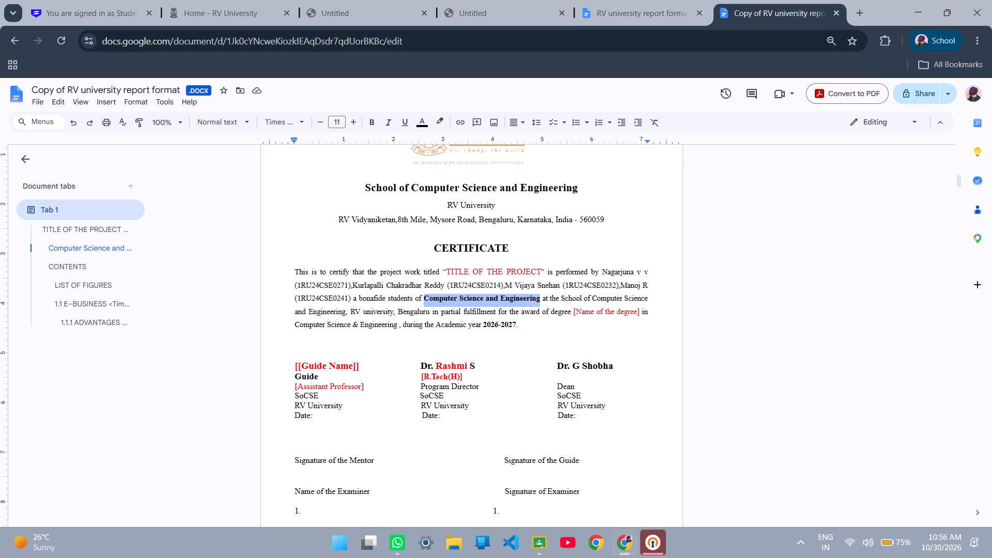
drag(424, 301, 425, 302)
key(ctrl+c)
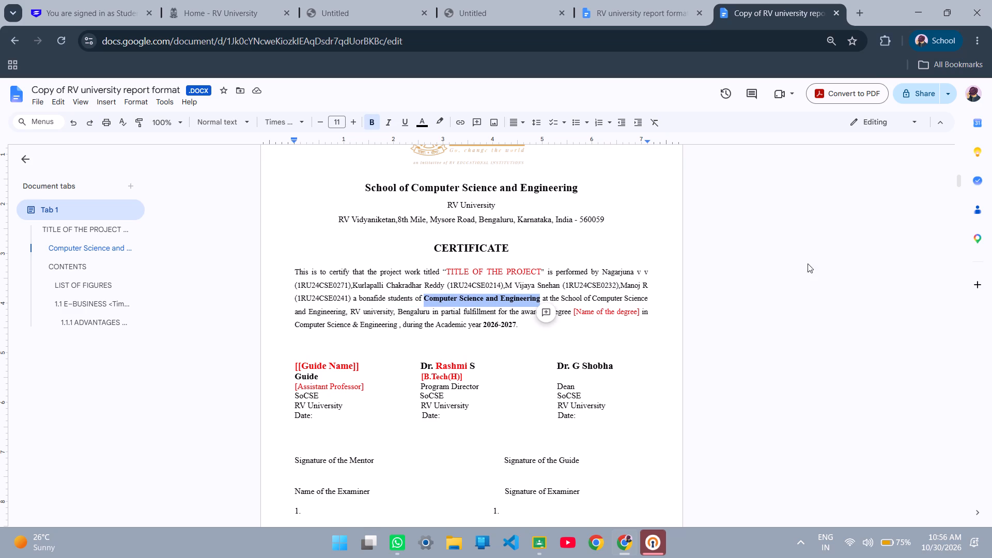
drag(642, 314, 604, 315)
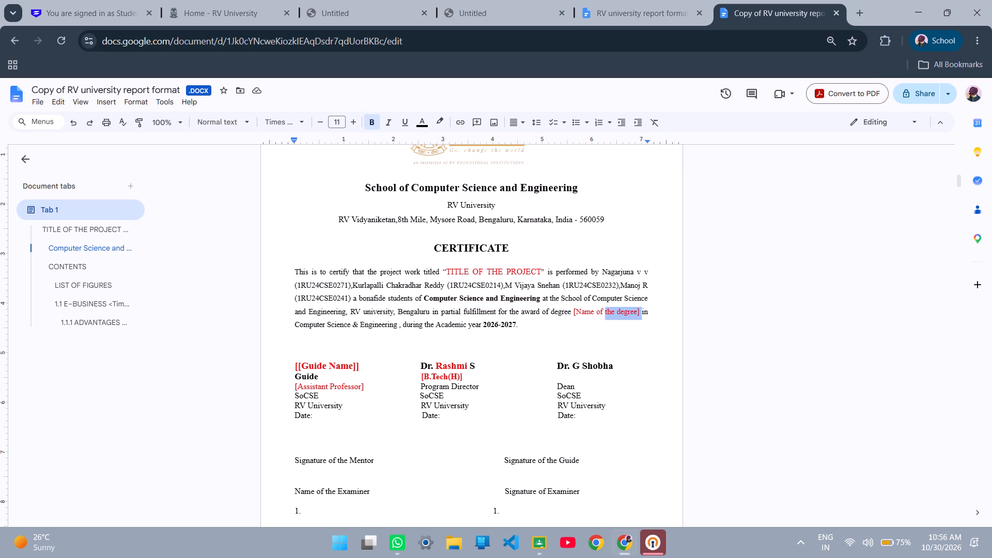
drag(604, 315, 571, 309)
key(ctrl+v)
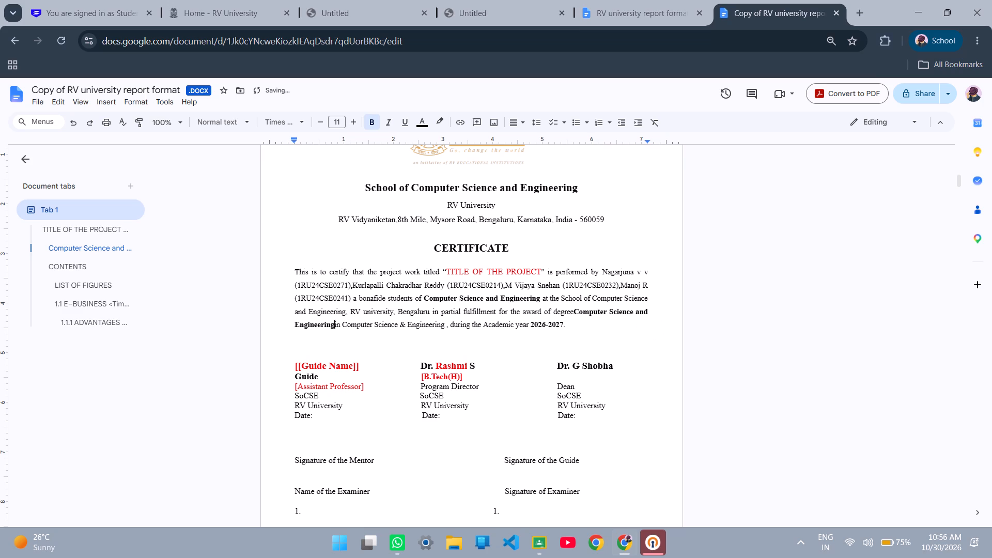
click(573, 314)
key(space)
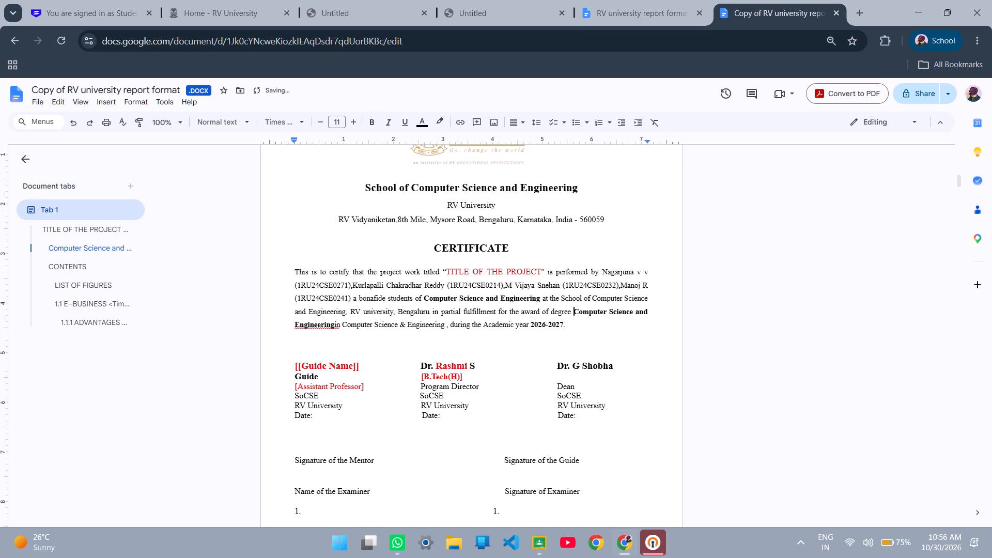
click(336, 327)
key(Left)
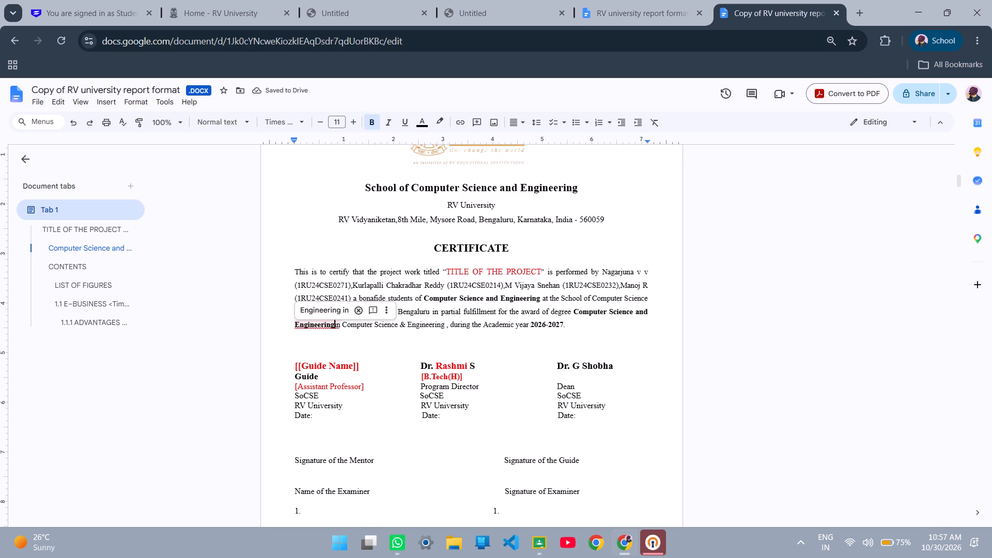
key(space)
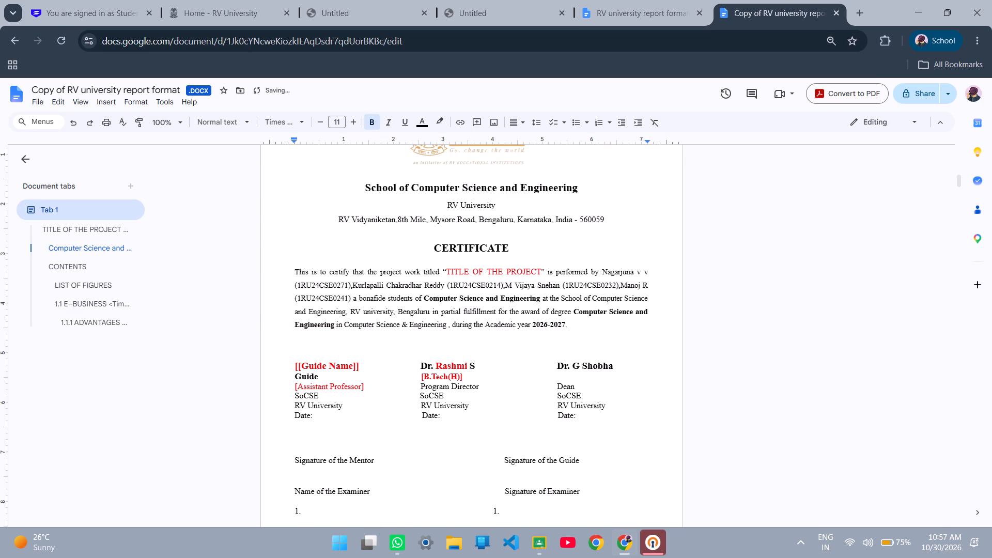
Delete the word "a" before "bonafide students" in the certificate paragraph.
scroll(575, 329, down, 1)
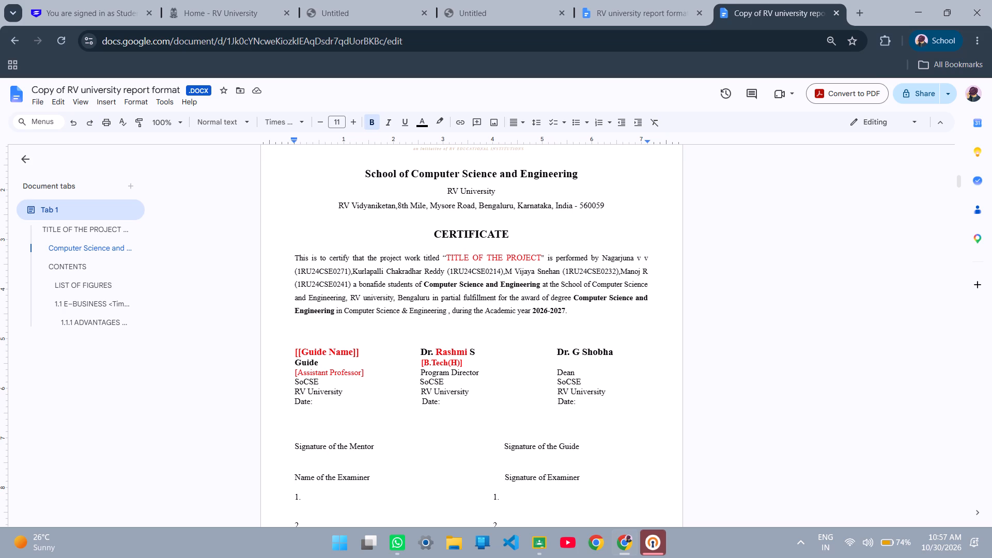
click(356, 287)
key(BackSpace)
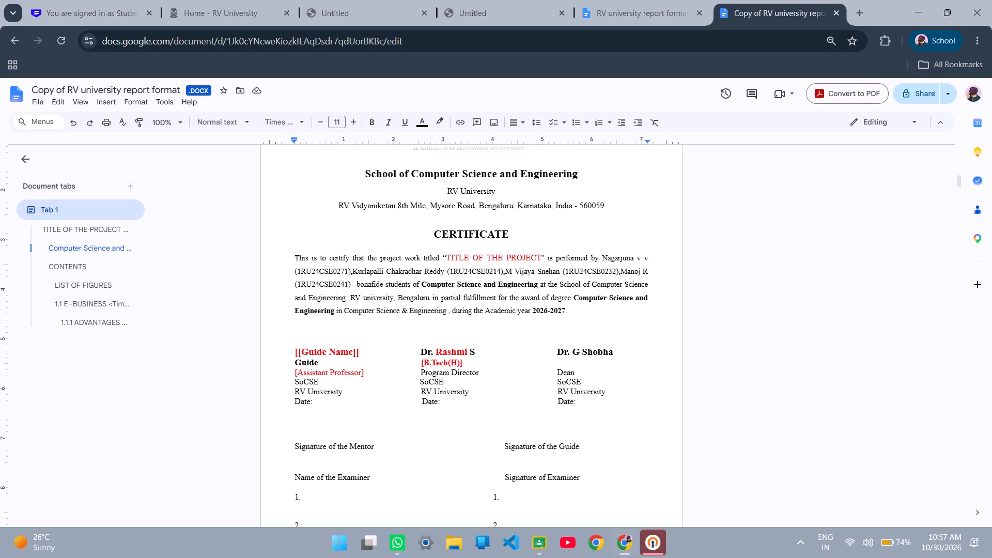
Delete the bold "Computer Science and Engineering" after "award of degree" in the certificate paragraph.
drag(452, 313, 425, 304)
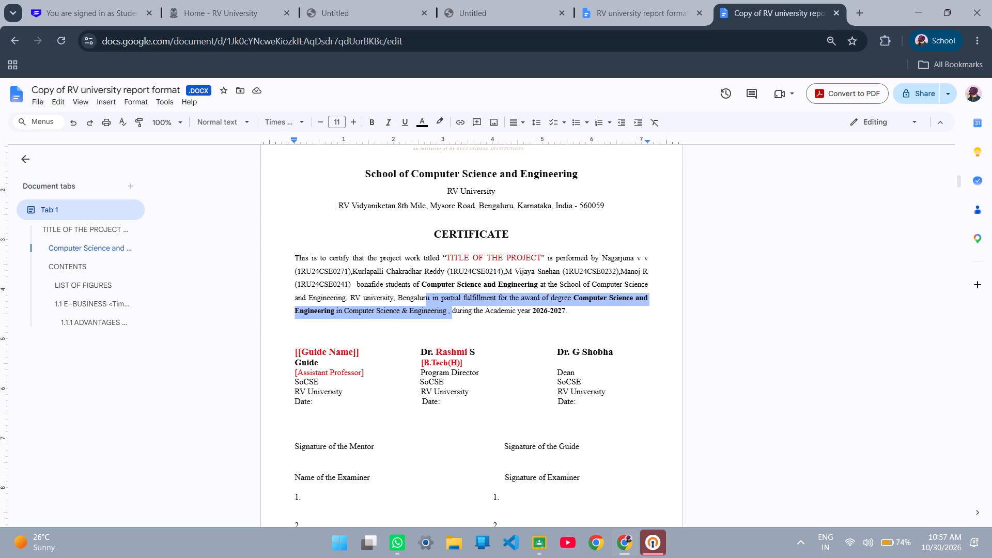
drag(425, 304, 437, 303)
click(437, 303)
click(448, 316)
key(Left)
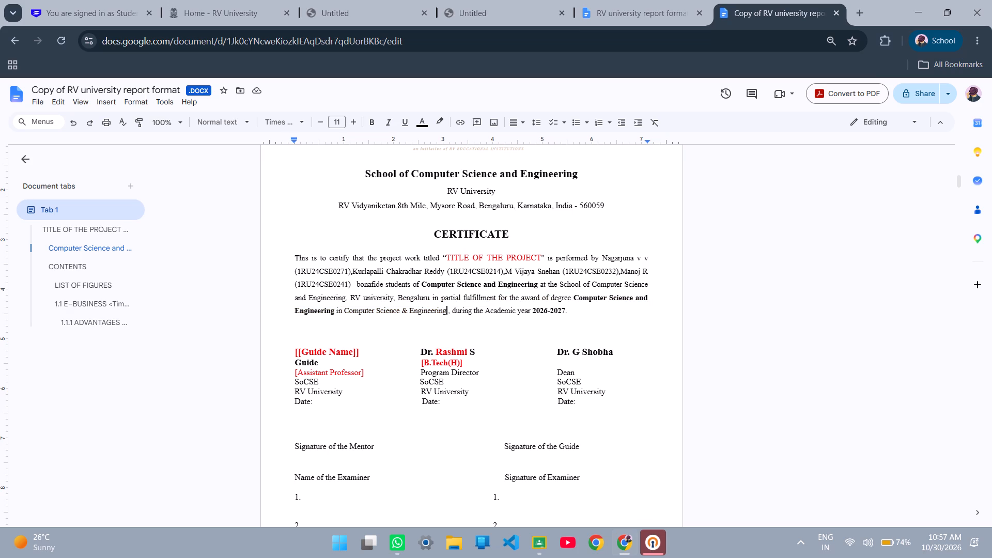
drag(444, 314, 375, 323)
drag(375, 323, 382, 323)
click(451, 314)
drag(445, 314, 333, 312)
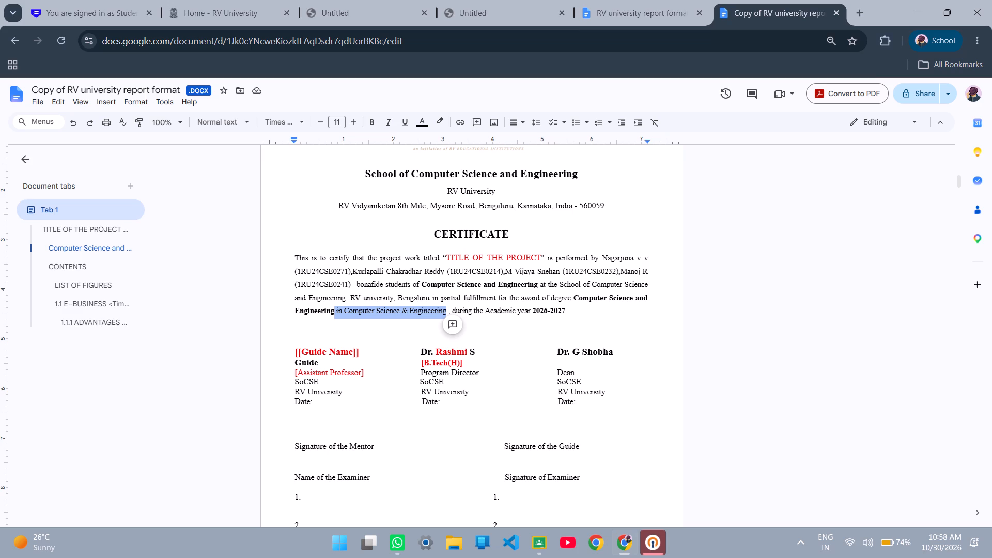
drag(575, 297, 337, 334)
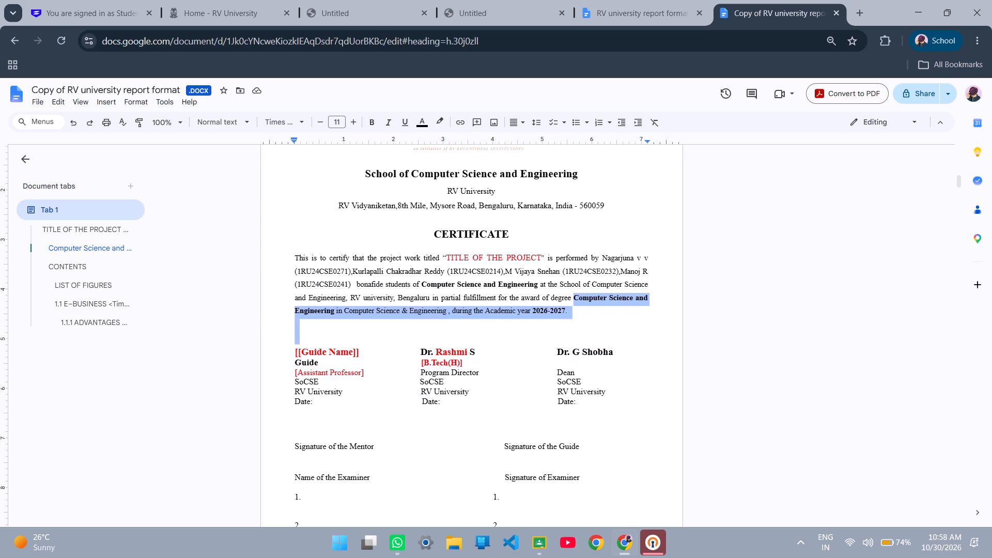
drag(337, 334, 334, 316)
key(Delete)
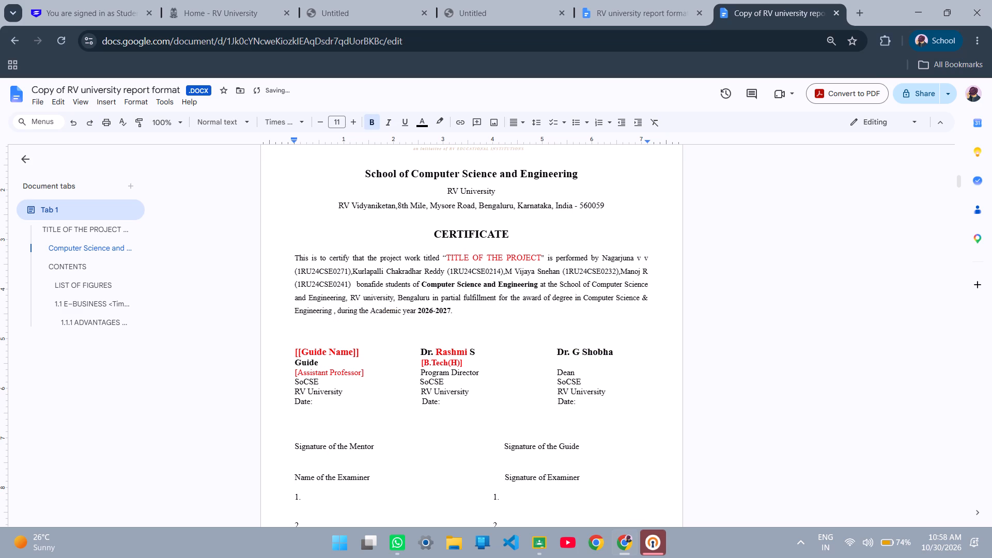
Replace the bold "Computer Science and Engineering" after "bonafide students of" in the certificate paragraph with "RV University".
drag(541, 288, 475, 288)
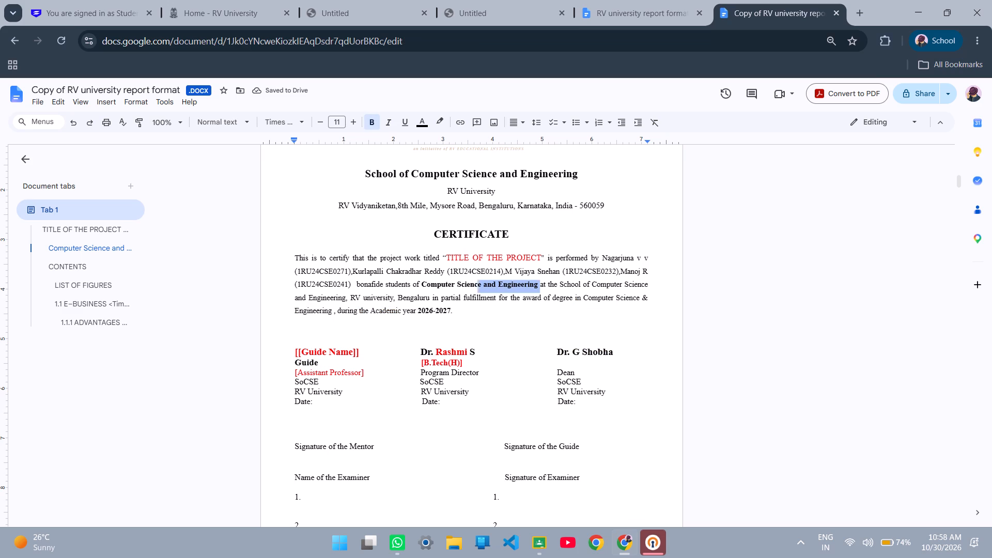
drag(475, 288, 423, 288)
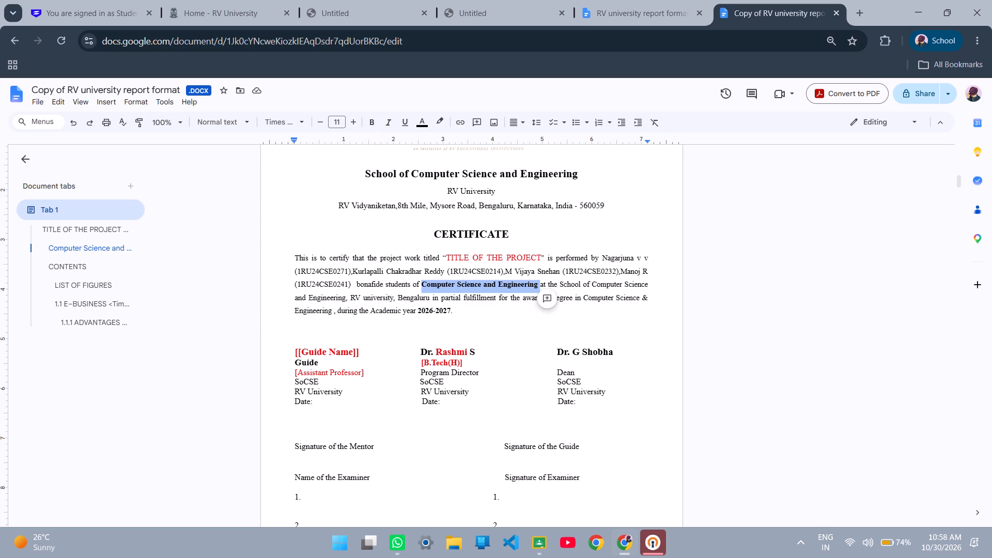
click(533, 283)
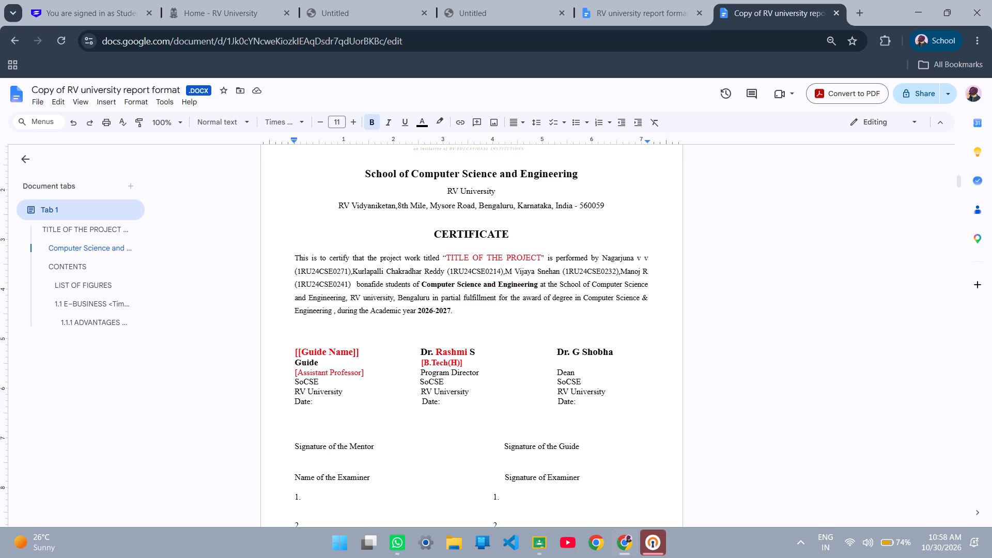
click(539, 283)
key(Left)
key(BackSpace)
key(BackSpace)
key(BackSpace)
key(BackSpace)
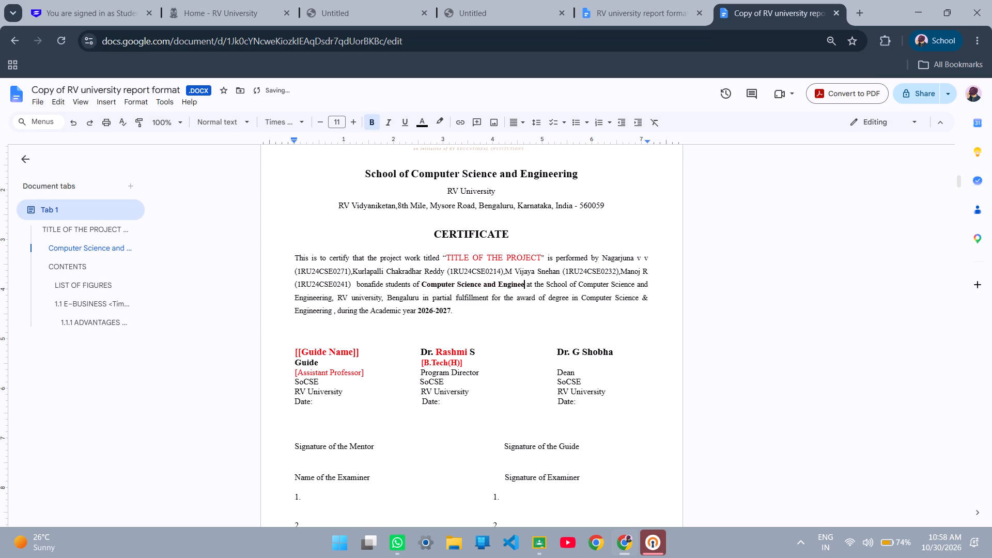
key(BackSpace)
key(BackSpace)
key(BackSpace)
key(BackSpace)
key(BackSpace)
key(BackSpace)
key(BackSpace)
key(BackSpace)
key(BackSpace)
key(BackSpace)
key(BackSpace)
key(BackSpace)
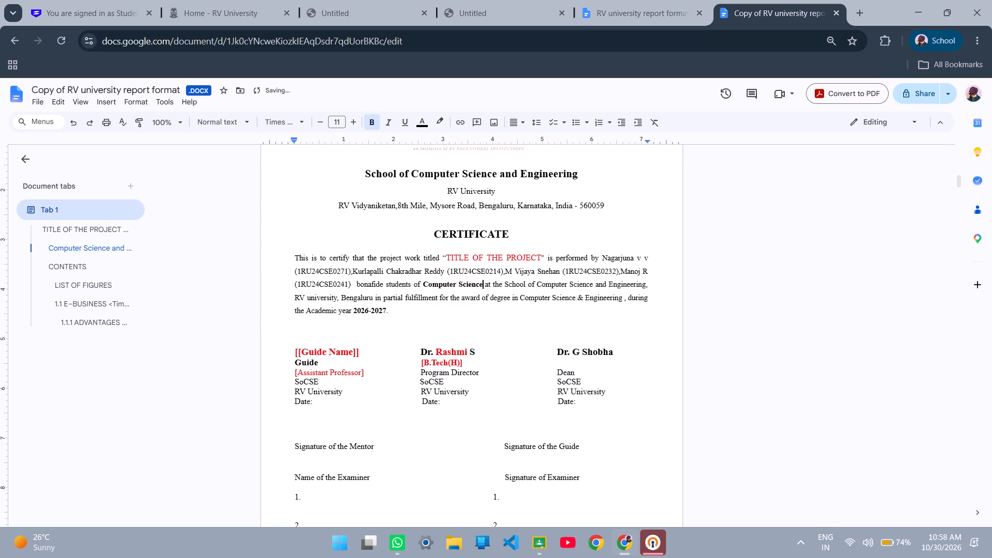
key(BackSpace)
key(BackSpace)
key(BackSpace)
key(BackSpace)
key(BackSpace)
key(BackSpace)
key(BackSpace)
key(BackSpace)
key(BackSpace)
key(BackSpace)
key(BackSpace)
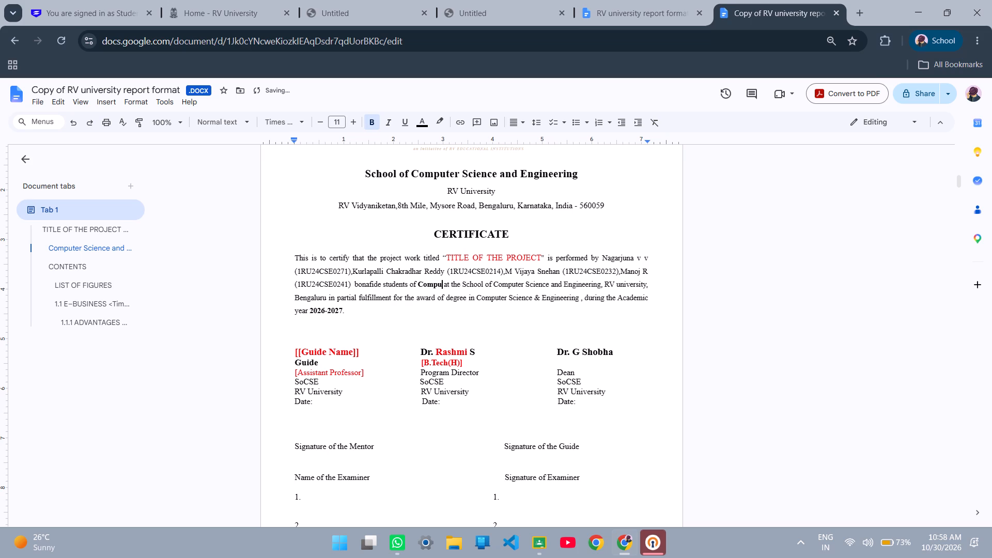
key(BackSpace)
key(BackSpace)
key(BackSpace)
key(BackSpace)
key(BackSpace)
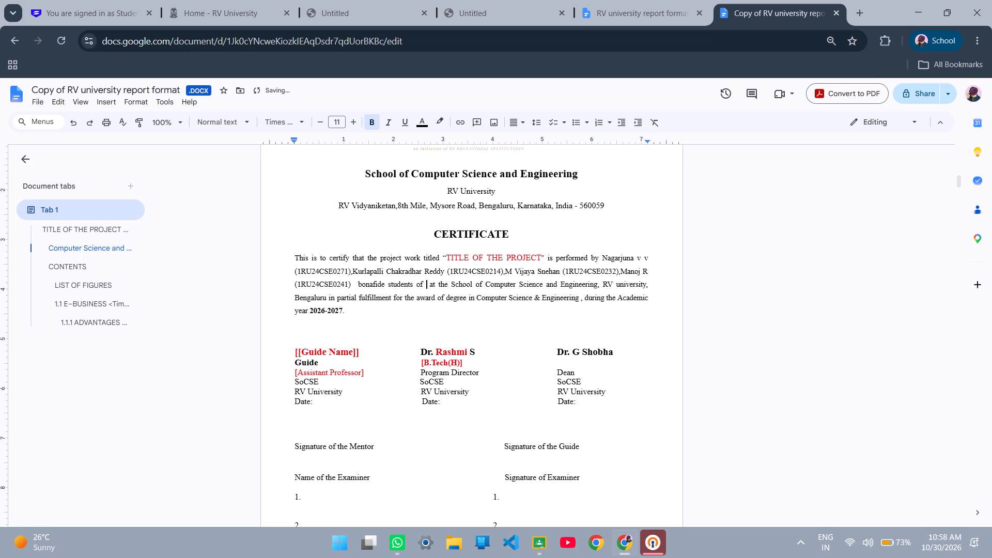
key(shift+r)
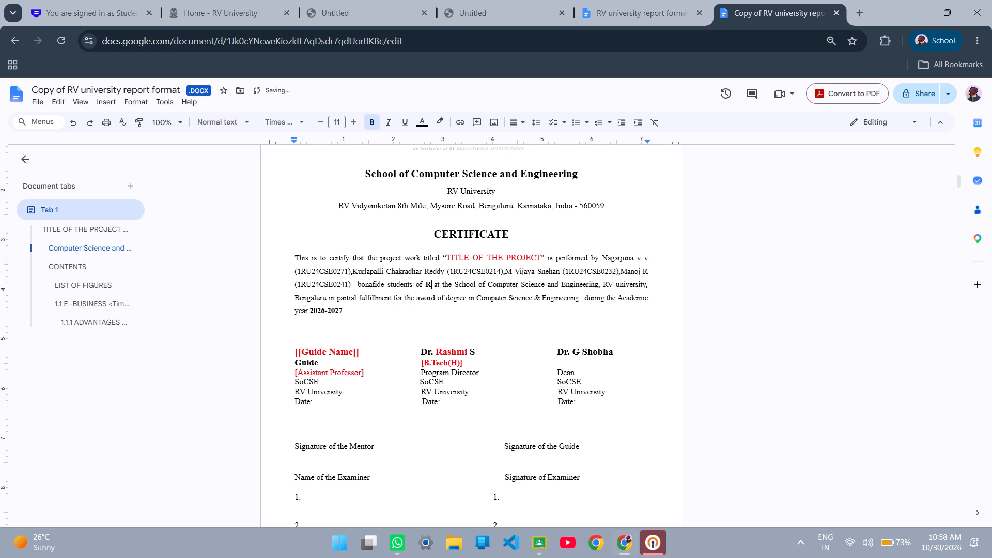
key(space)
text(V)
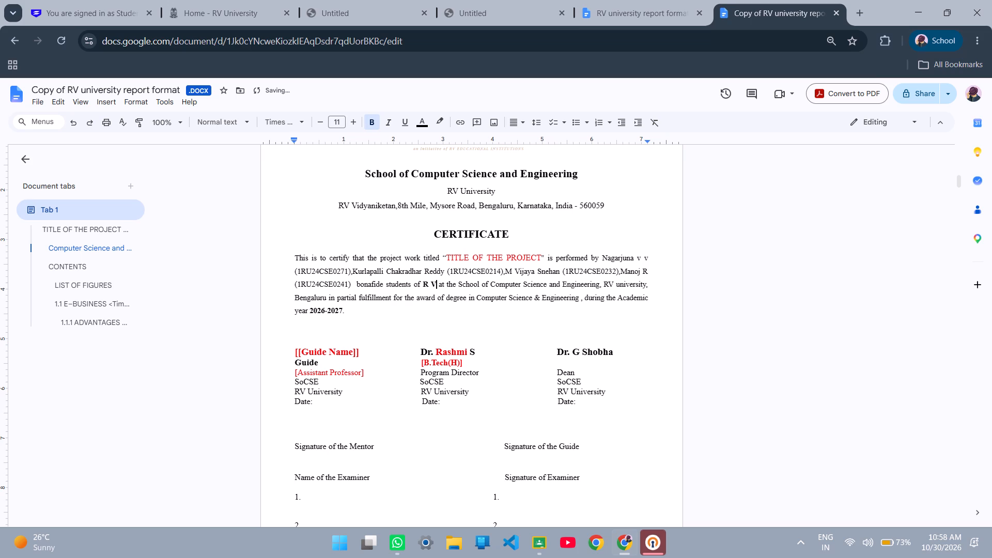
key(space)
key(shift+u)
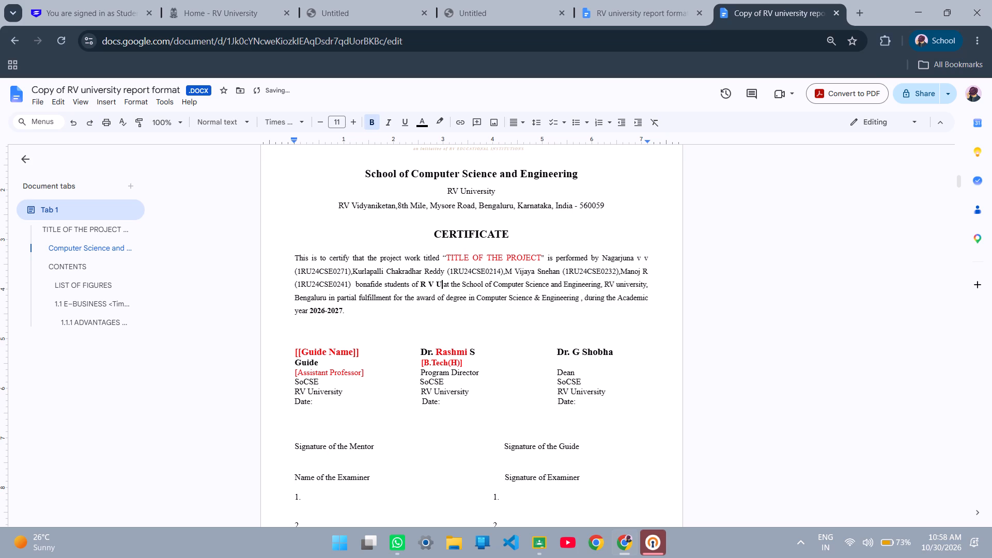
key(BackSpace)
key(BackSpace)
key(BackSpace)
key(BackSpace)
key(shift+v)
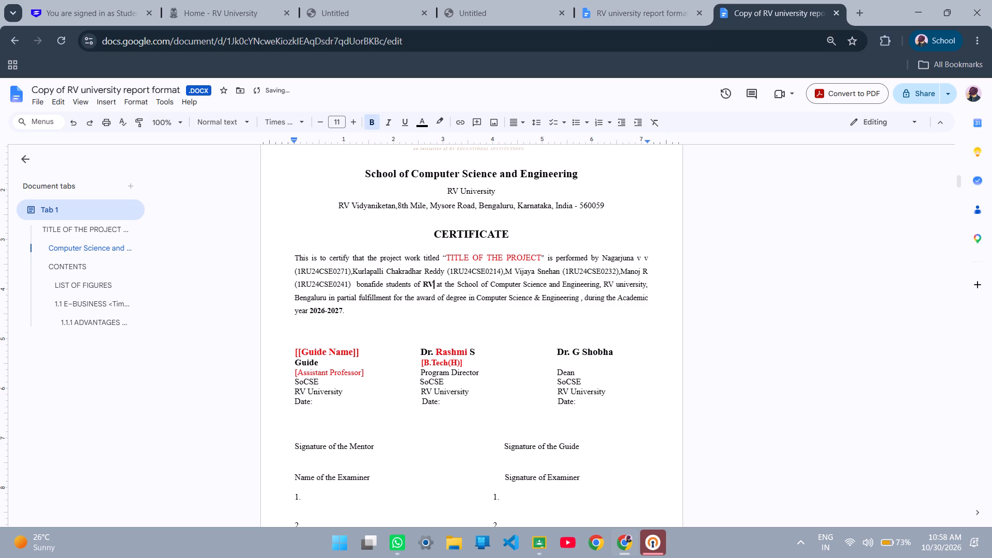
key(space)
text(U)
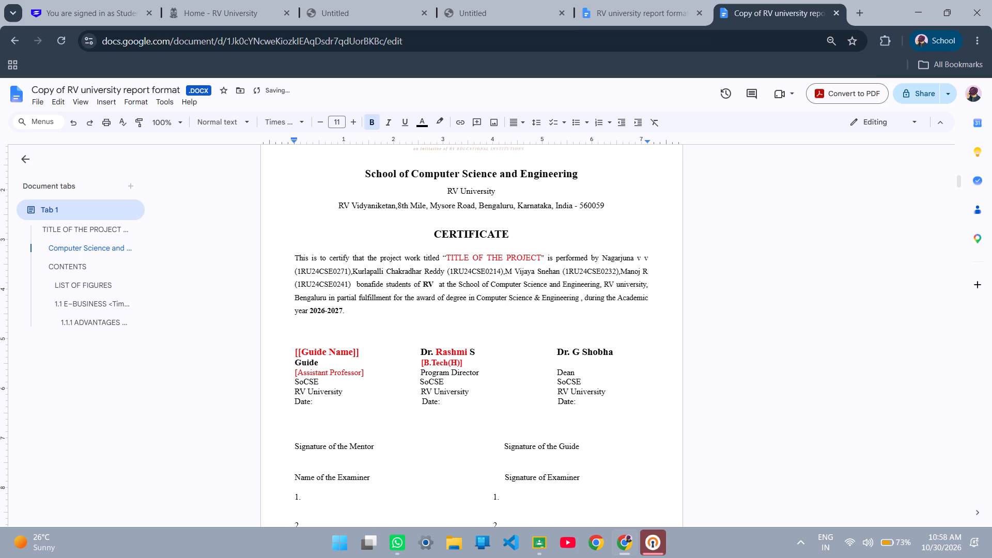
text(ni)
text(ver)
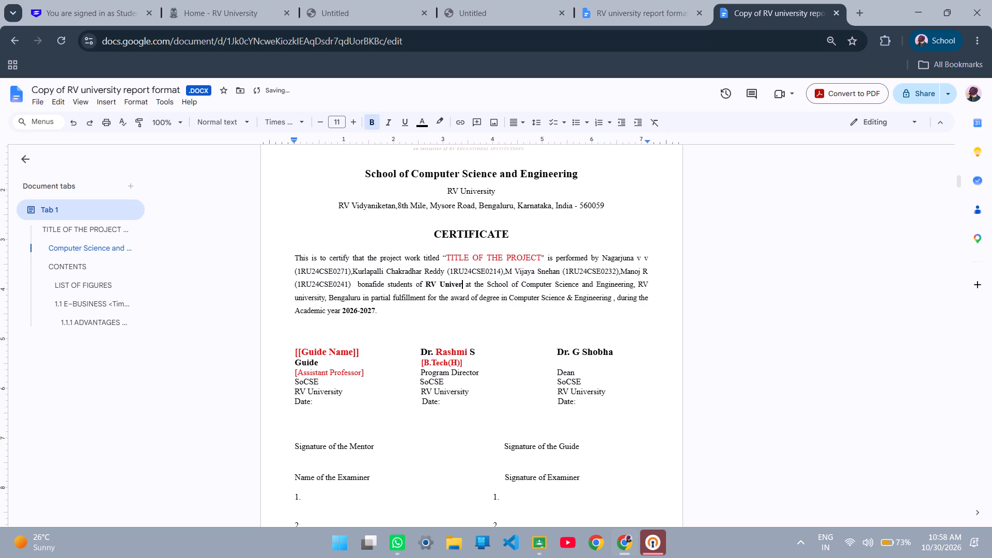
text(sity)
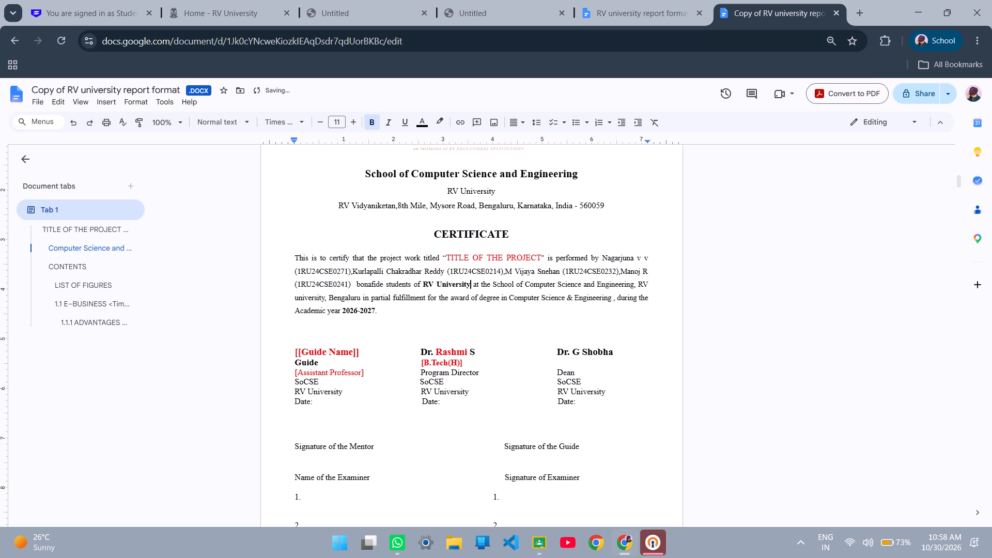
click(565, 331)
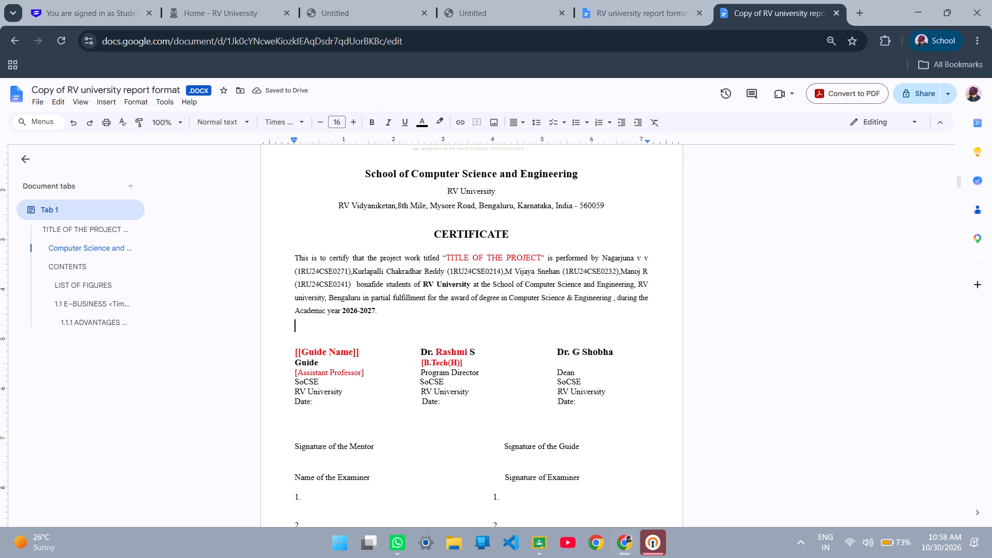
Delete "of RV University" after "bonafide students" in the certificate paragraph.
scroll(512, 323, down, 1)
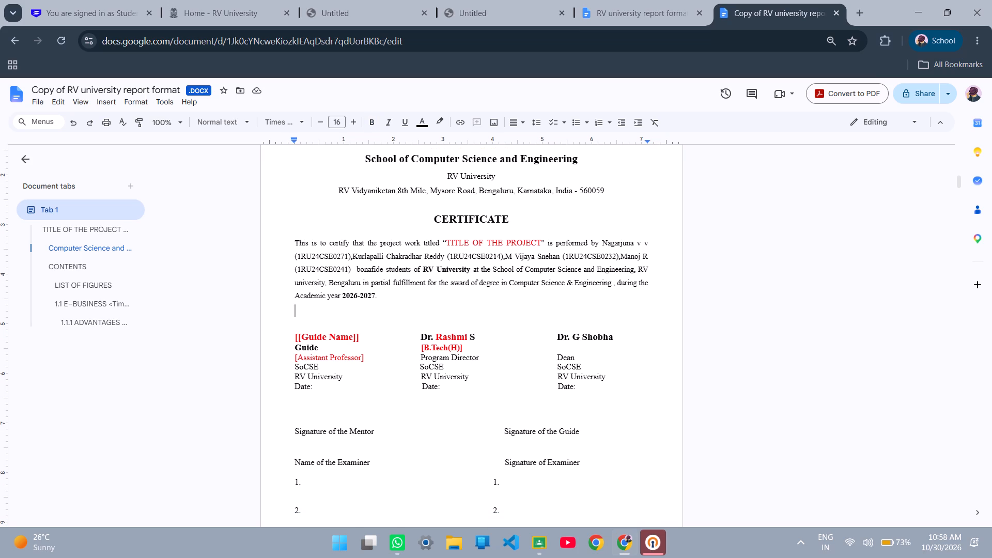
scroll(512, 323, down, 1)
drag(478, 271, 435, 274)
click(435, 274)
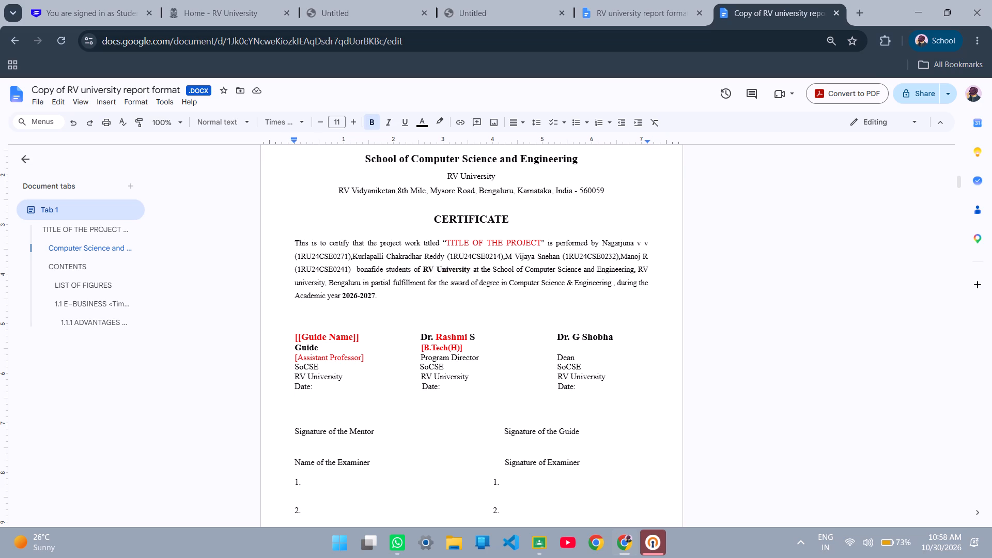
drag(473, 269, 413, 271)
key(BackSpace)
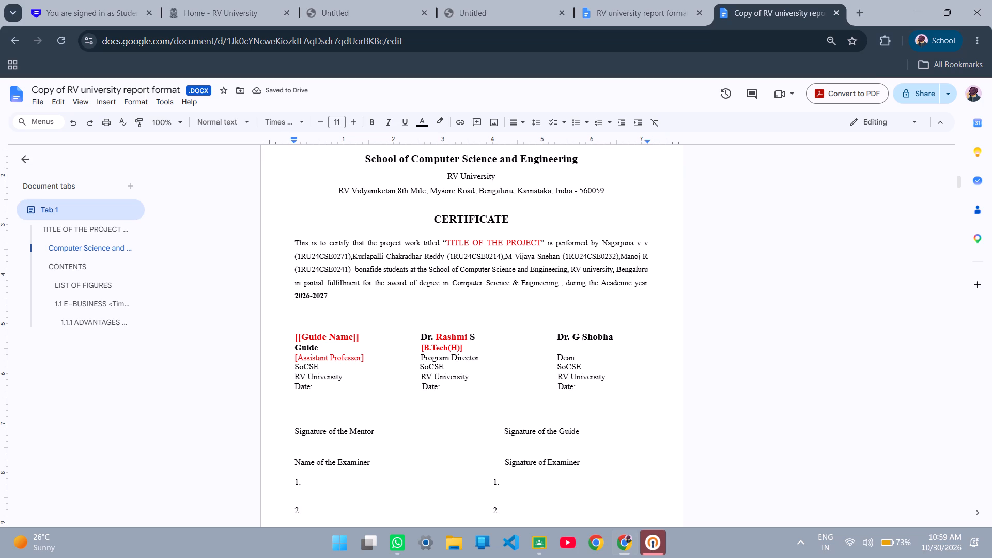
Replace the [[Guide Name]] placeholder below the certificate paragraph with the guide professor's name from the clipboard history.
scroll(519, 329, down, 2)
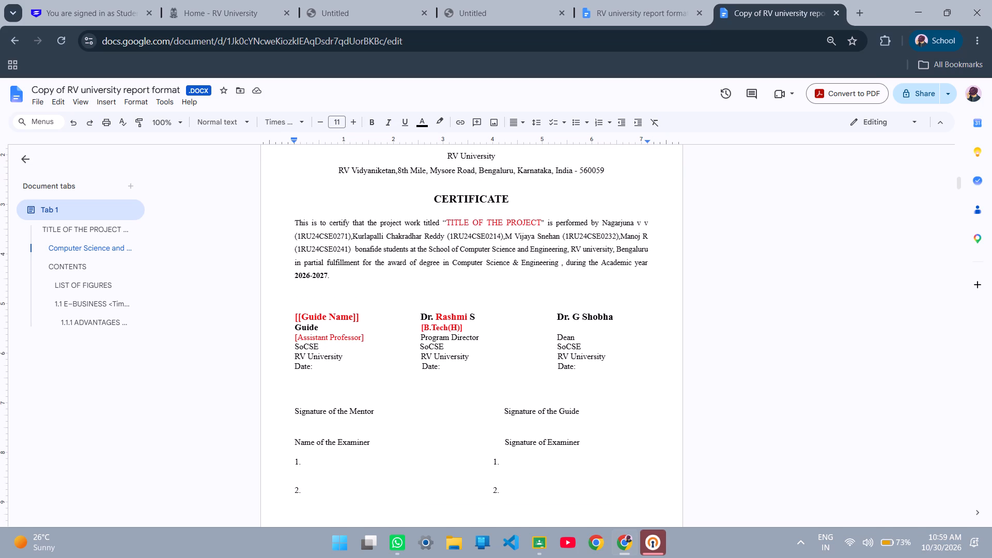
scroll(519, 329, down, 2)
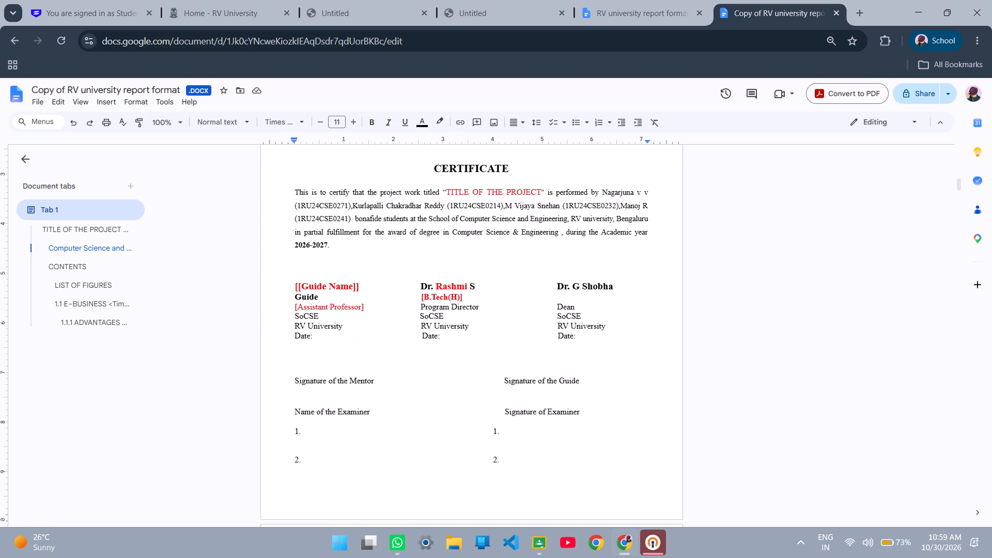
click(352, 287)
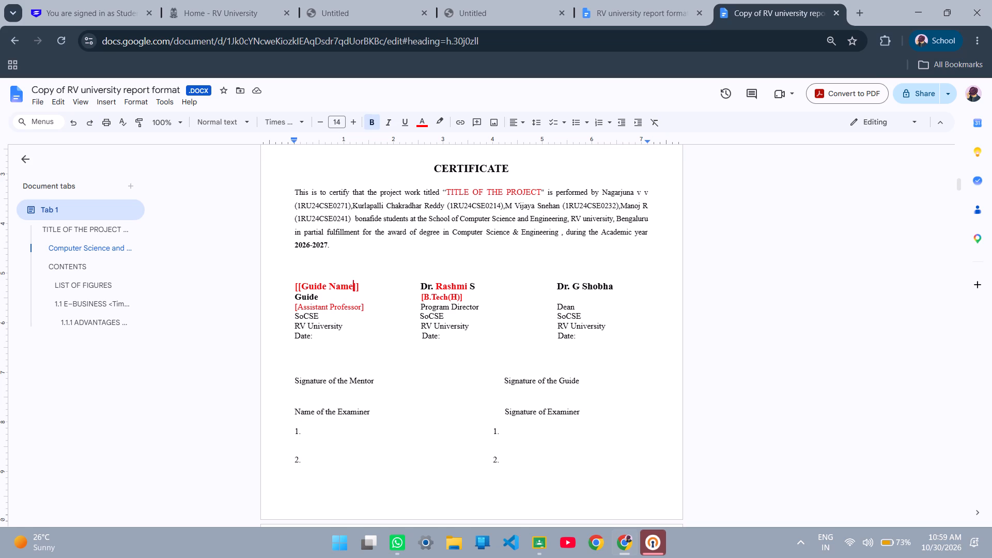
drag(363, 286, 285, 286)
key(super+v)
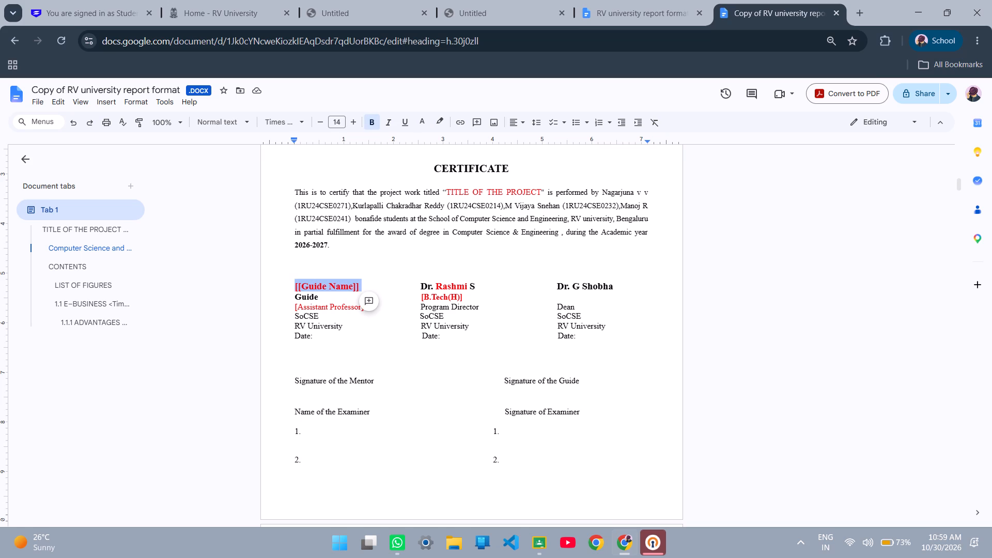
scroll(394, 427, down, 1)
click(369, 458)
key(ctrl+v)
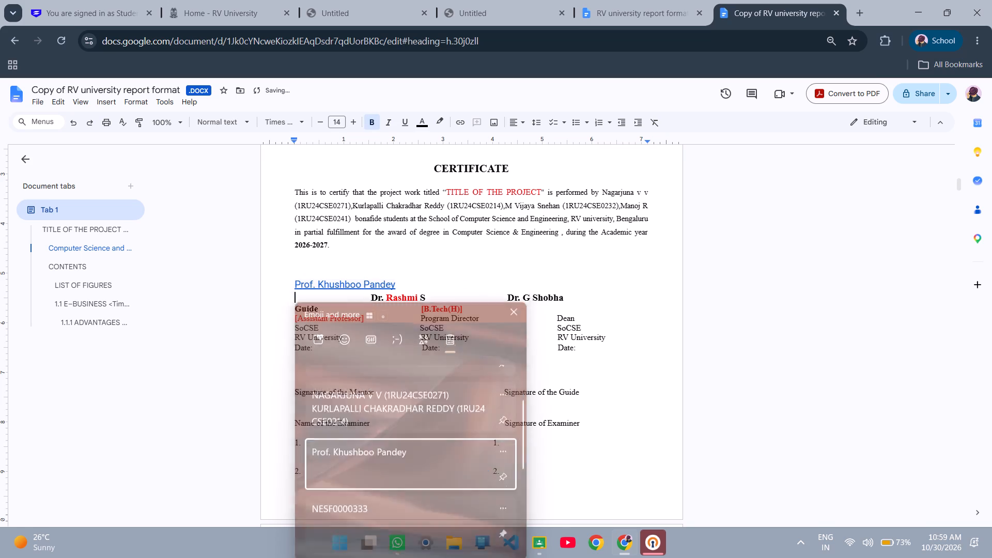
Remove the hyperlink from the pasted guide name.
click(393, 284)
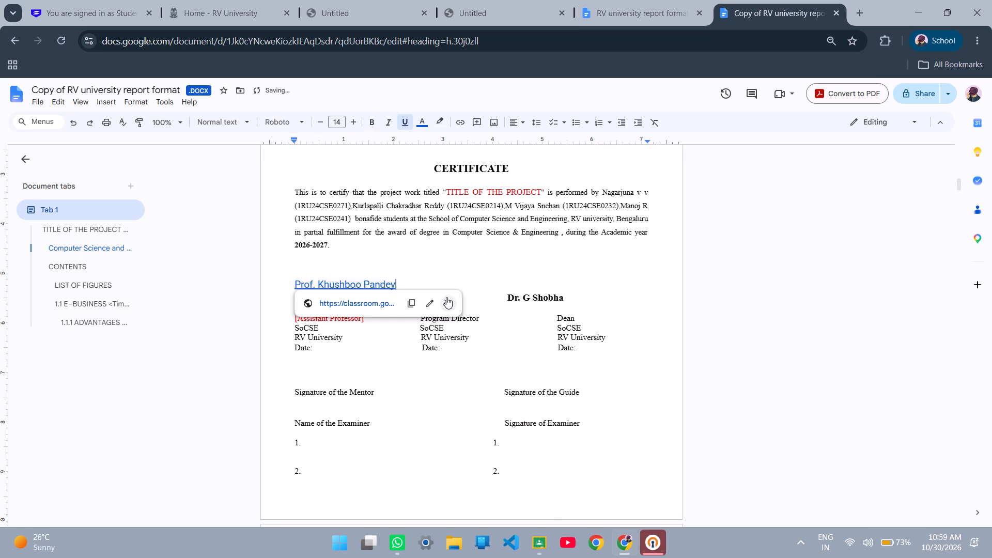
click(446, 298)
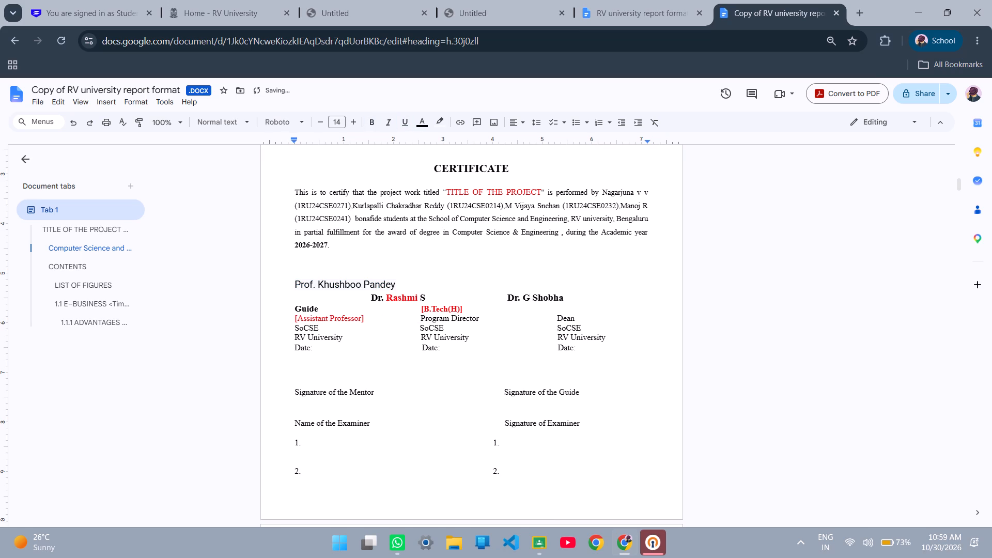
Check the guide name's styling in the original report format, and set the pasted guide name's font to Times New Roman.
drag(404, 282, 288, 284)
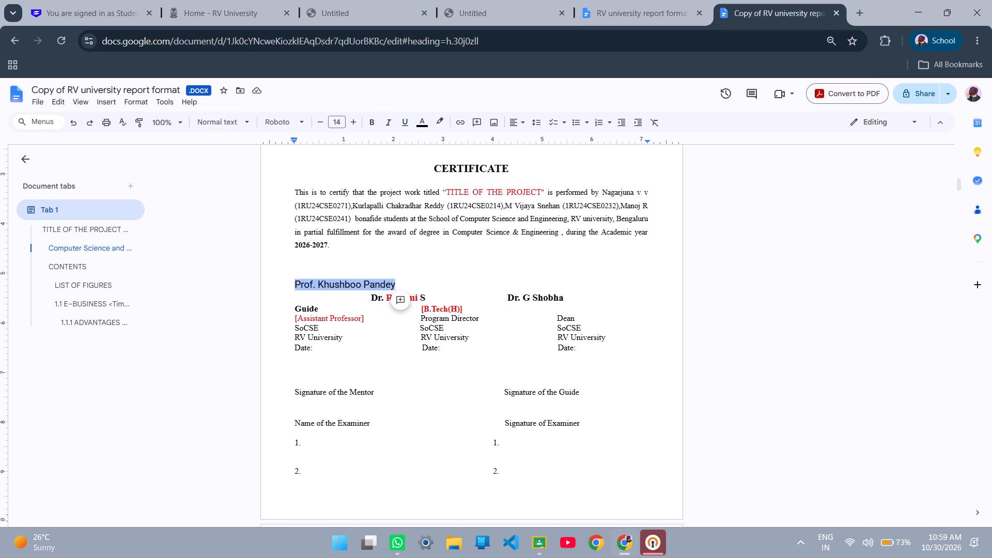
click(597, 0)
click(346, 360)
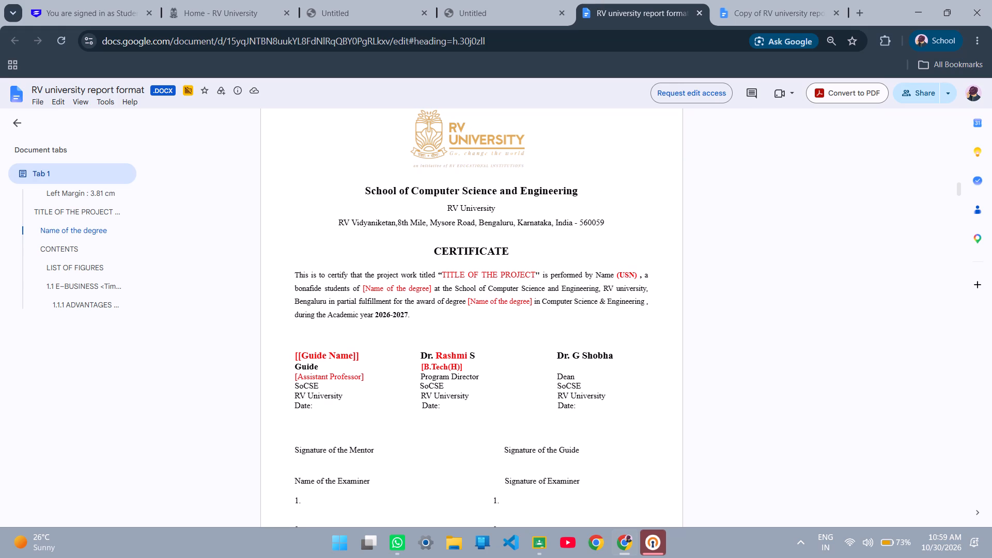
click(330, 357)
click(796, 13)
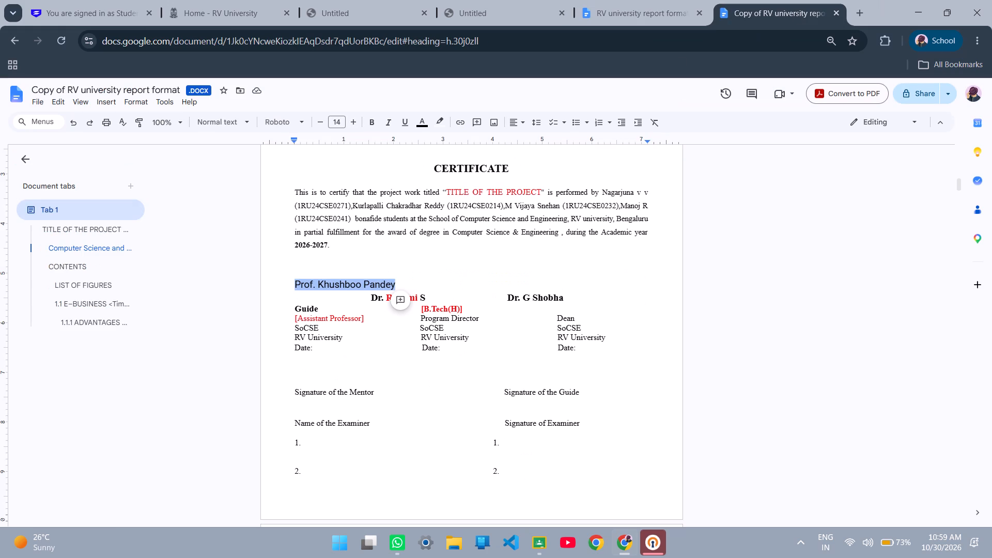
click(295, 116)
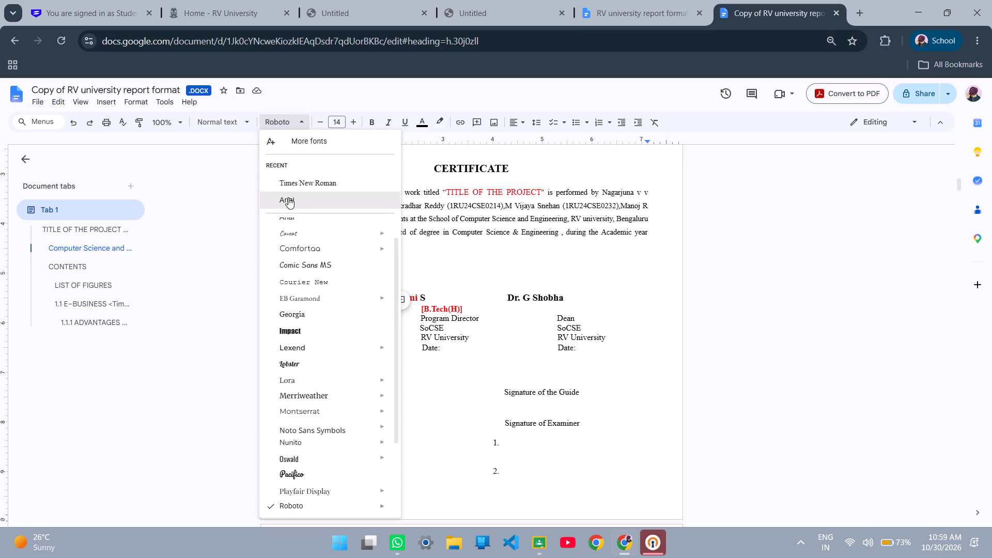
click(292, 184)
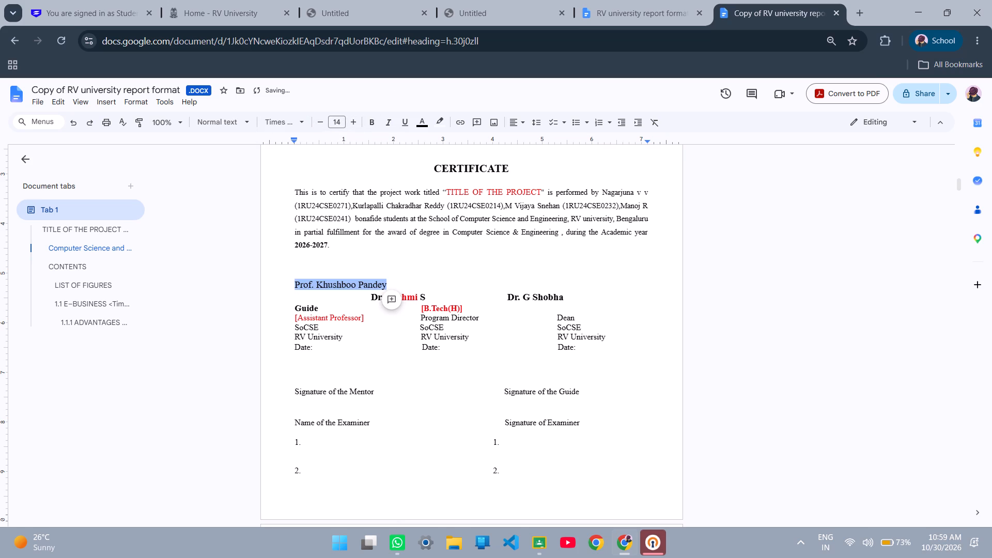
Adjust the spaces before the Program Director's name until it and the Dean's name line up above their columns in the signatory block.
click(306, 305)
click(311, 302)
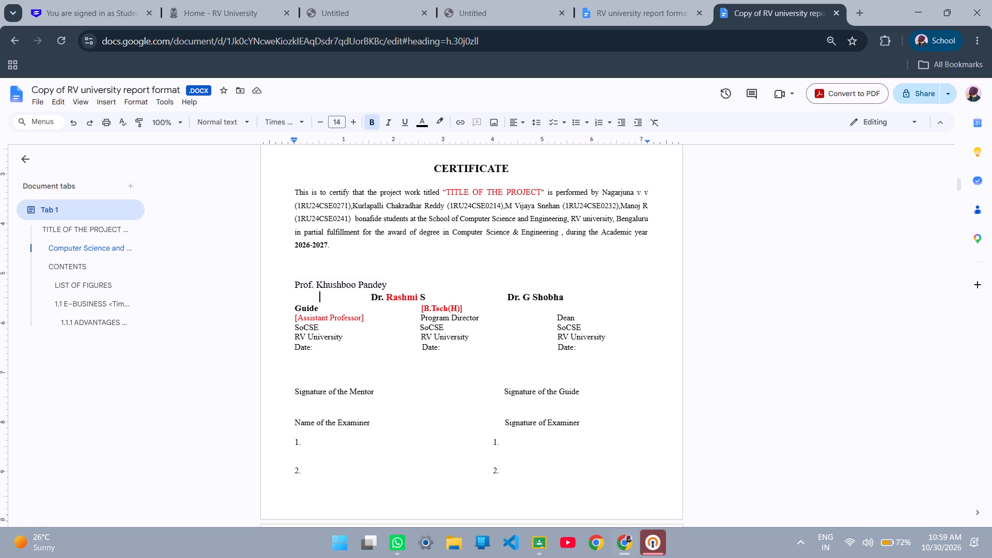
key(BackSpace)
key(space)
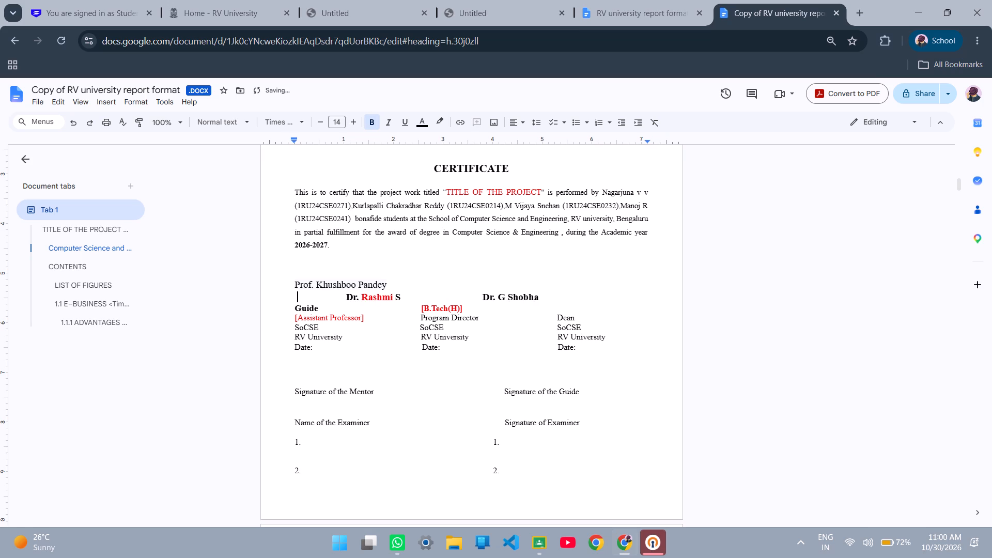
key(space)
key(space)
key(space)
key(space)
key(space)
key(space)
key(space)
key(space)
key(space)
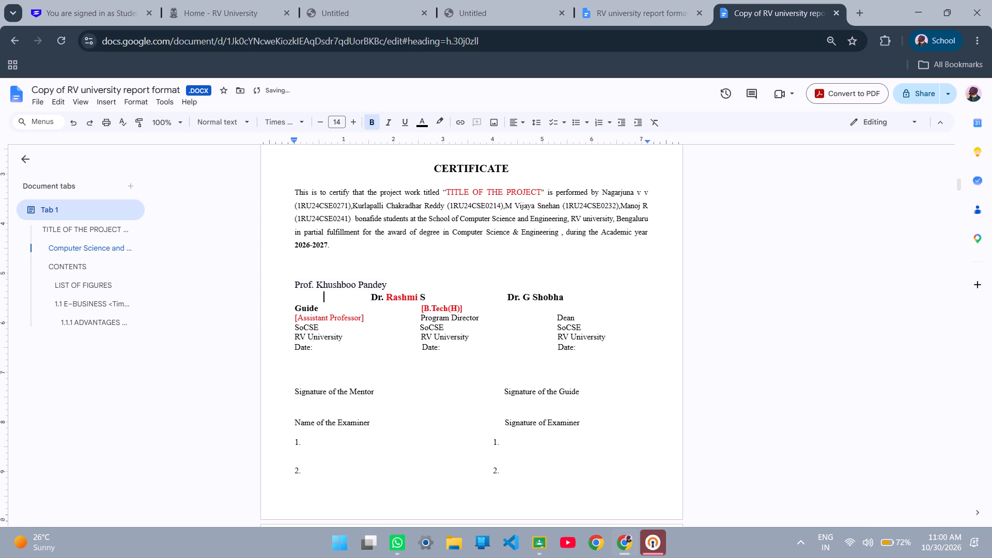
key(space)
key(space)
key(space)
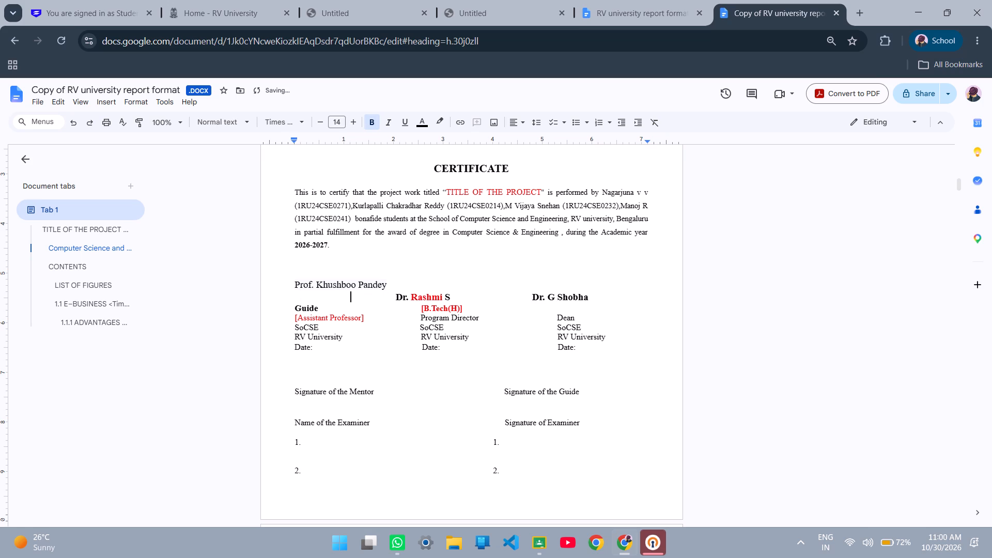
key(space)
key(Right)
key(Right)
key(Right)
key(Right)
key(Right)
key(Right)
key(Right)
key(Right)
key(Right)
key(Right)
key(Right)
key(Right)
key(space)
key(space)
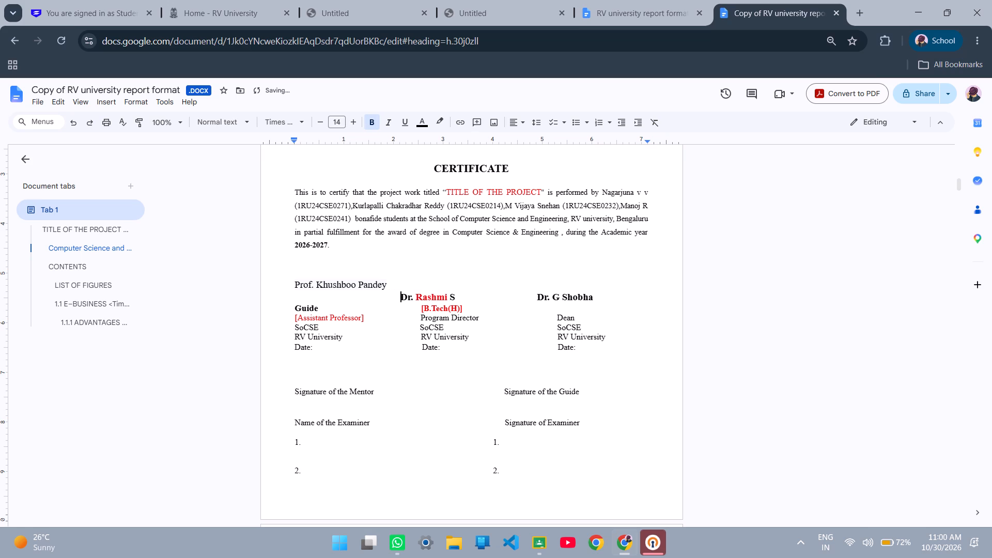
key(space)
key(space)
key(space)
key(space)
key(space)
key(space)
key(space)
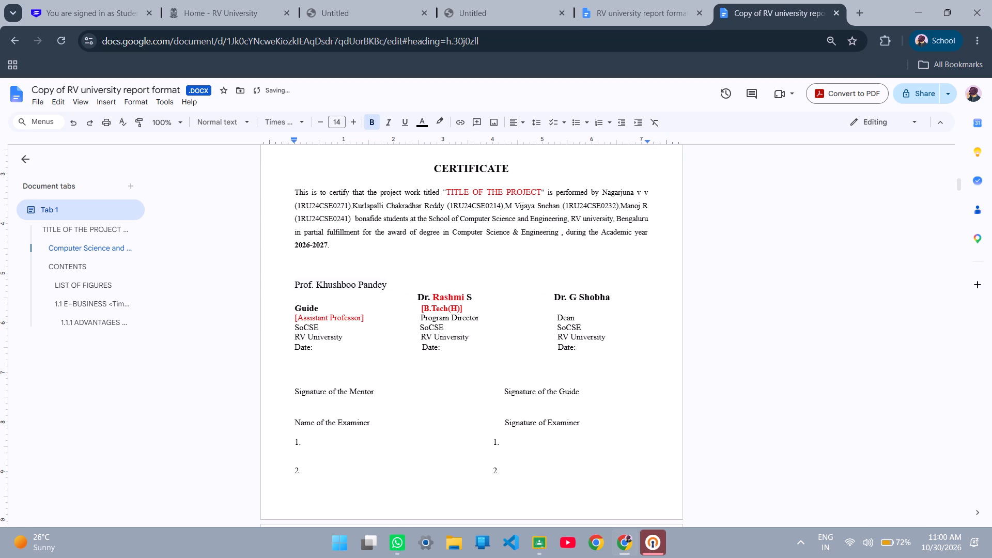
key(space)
Cut the guide's name from its separate line above the signatory names.
click(295, 298)
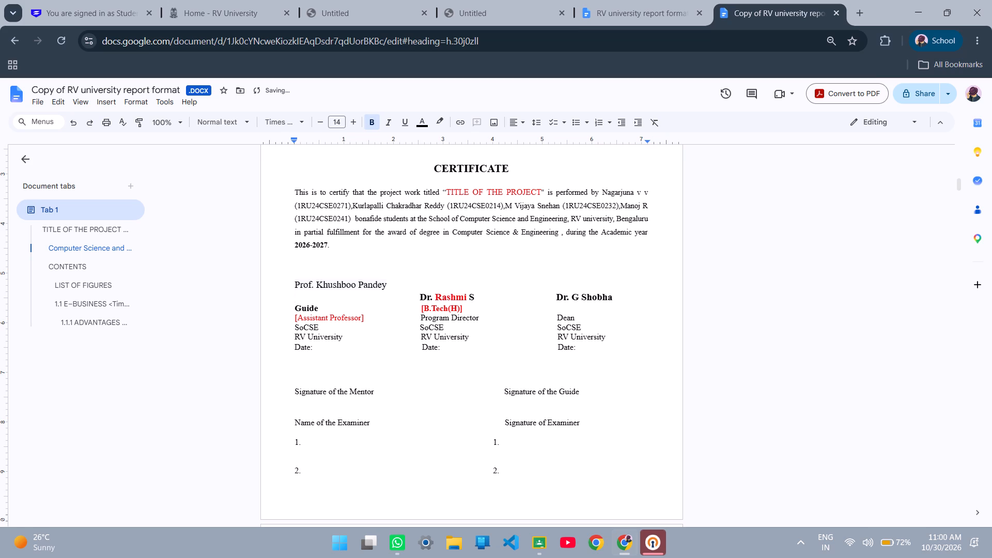
drag(295, 283, 334, 286)
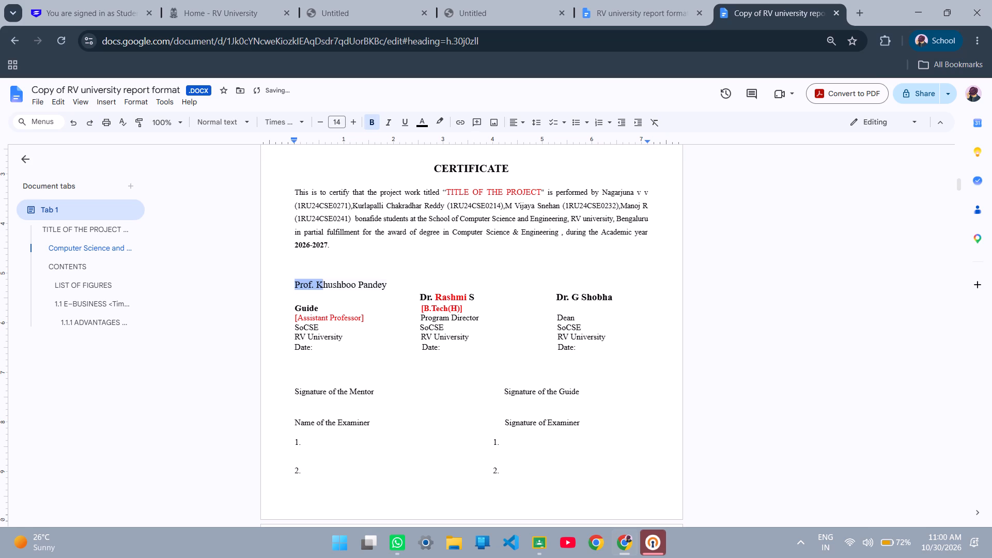
drag(334, 286, 409, 282)
key(ctrl+x)
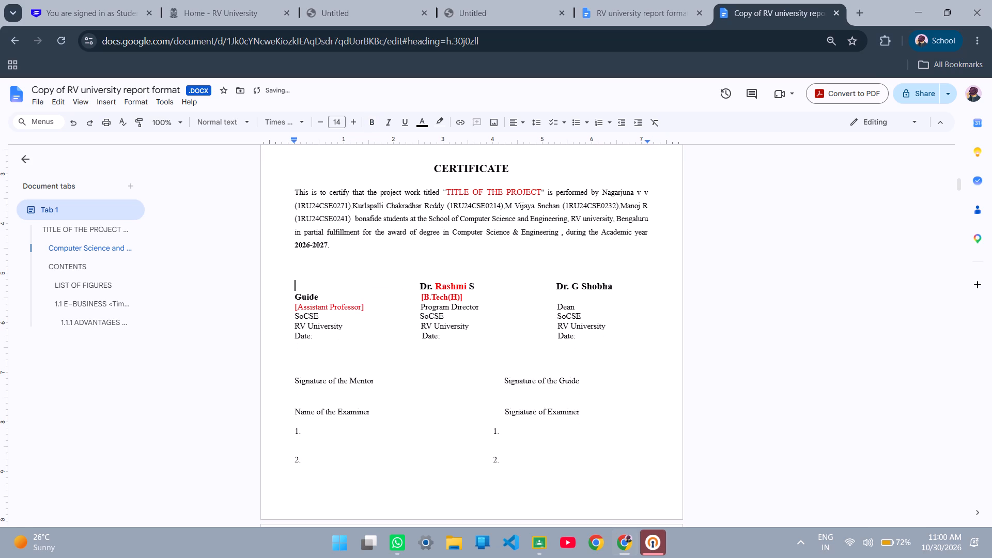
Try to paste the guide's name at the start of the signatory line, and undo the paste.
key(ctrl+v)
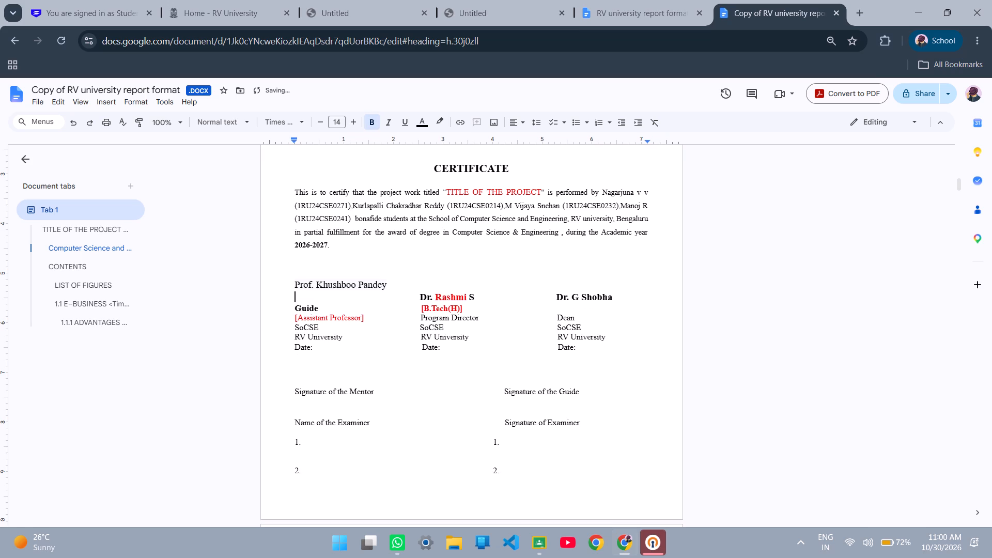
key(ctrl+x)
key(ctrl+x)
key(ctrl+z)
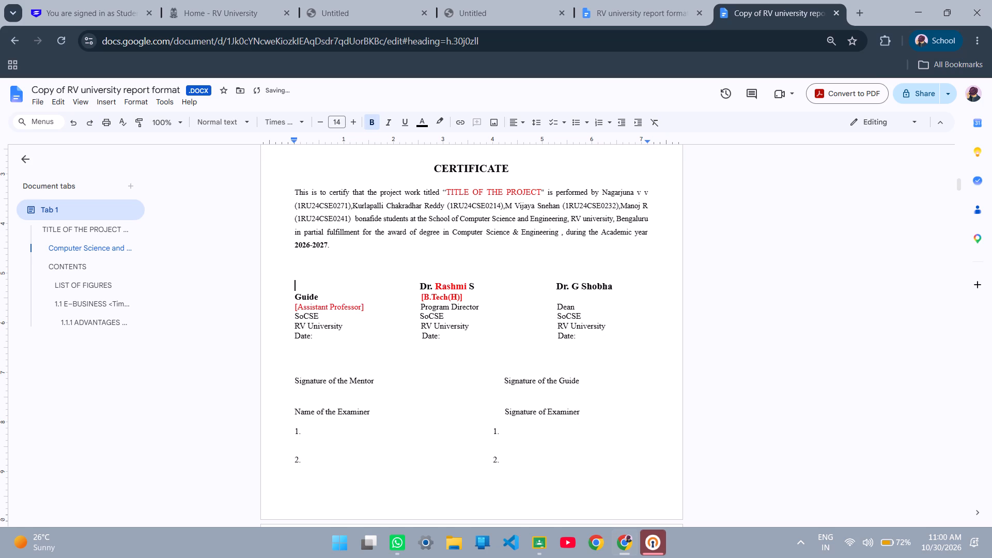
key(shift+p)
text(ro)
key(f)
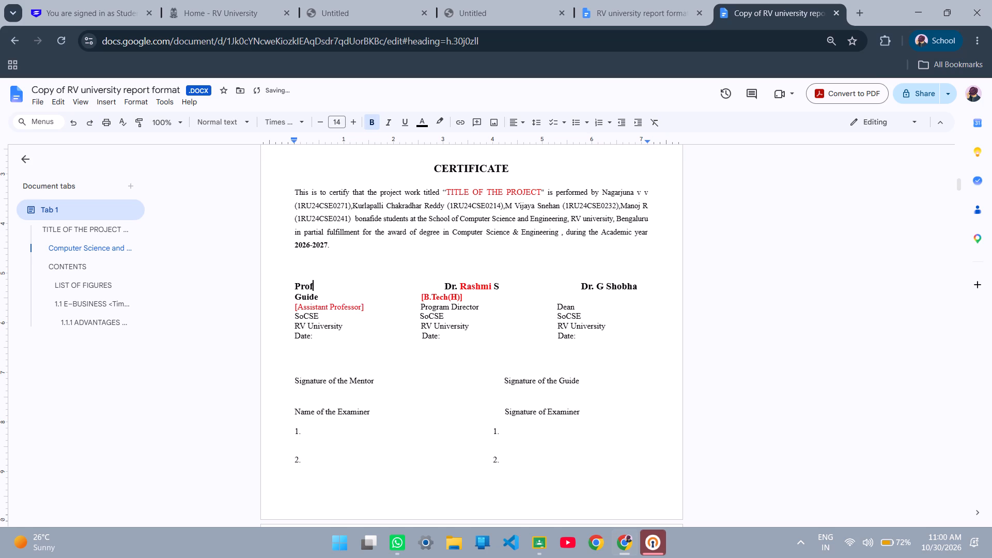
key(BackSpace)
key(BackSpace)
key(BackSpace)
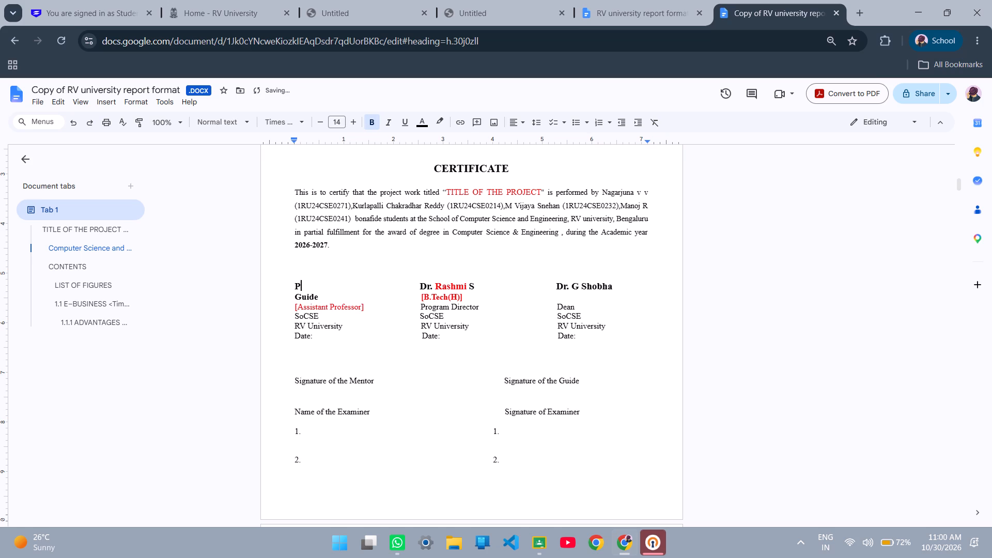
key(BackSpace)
Enter "Prof." and the guide's first name in bold at the start of the signatory line, consulting the original format and Google Classroom.
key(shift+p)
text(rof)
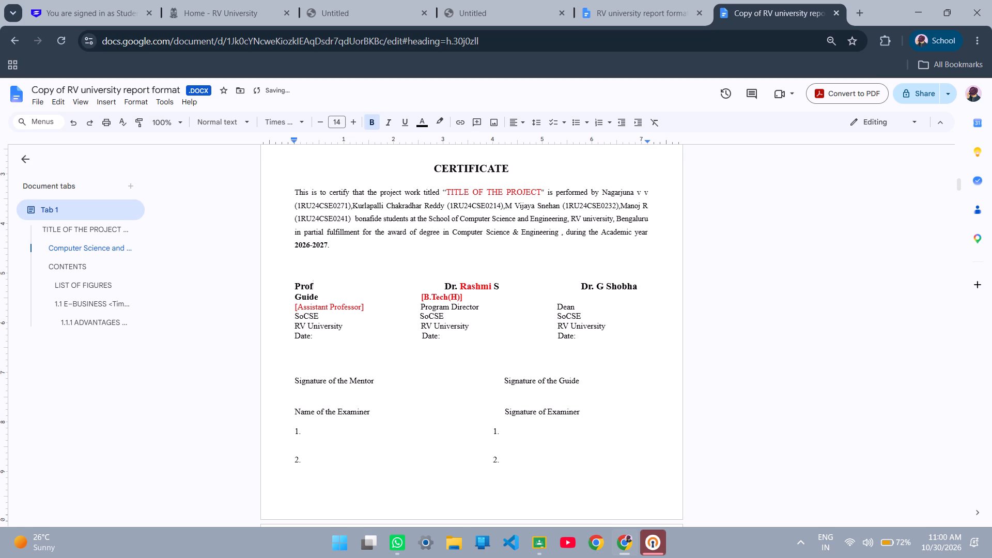
click(648, 1)
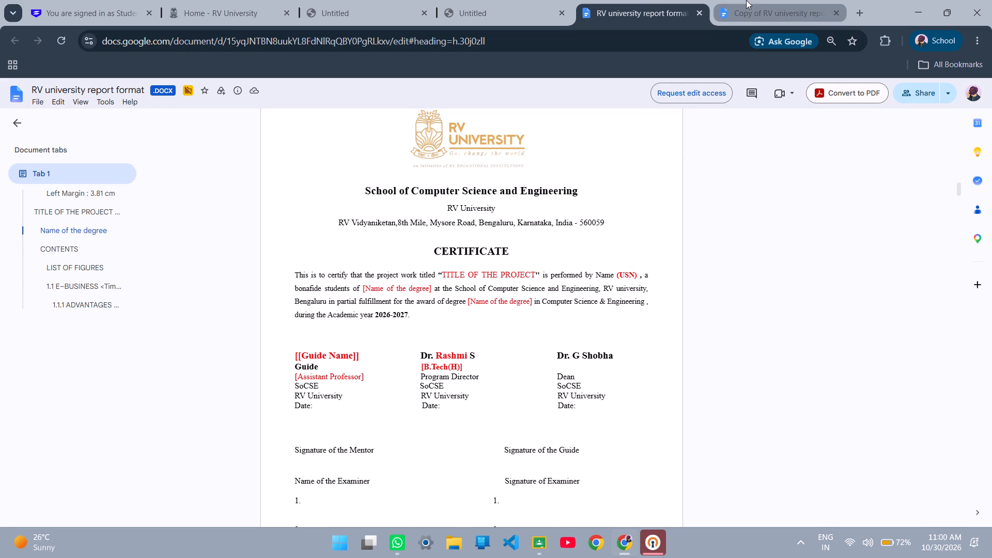
click(746, 0)
key(alt+Tab)
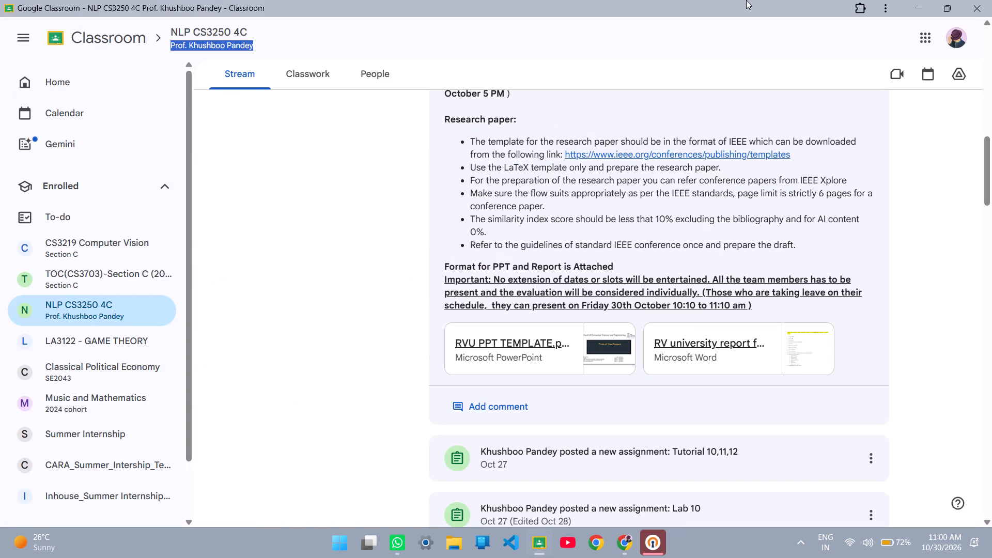
key(alt+Tab)
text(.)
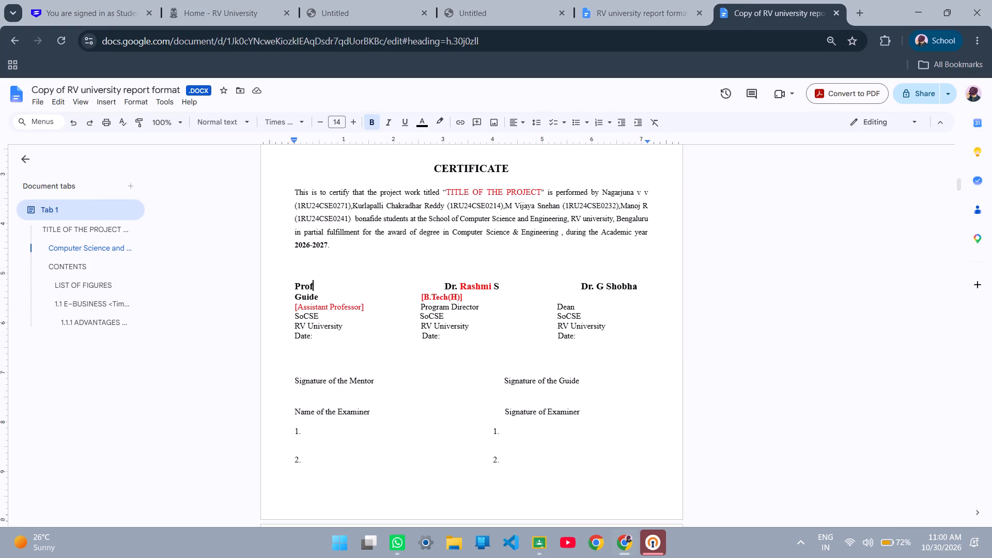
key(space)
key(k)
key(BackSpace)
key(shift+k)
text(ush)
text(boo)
Check the guide's name in Google Classroom and insert the missing "h" after the first letter of the first name.
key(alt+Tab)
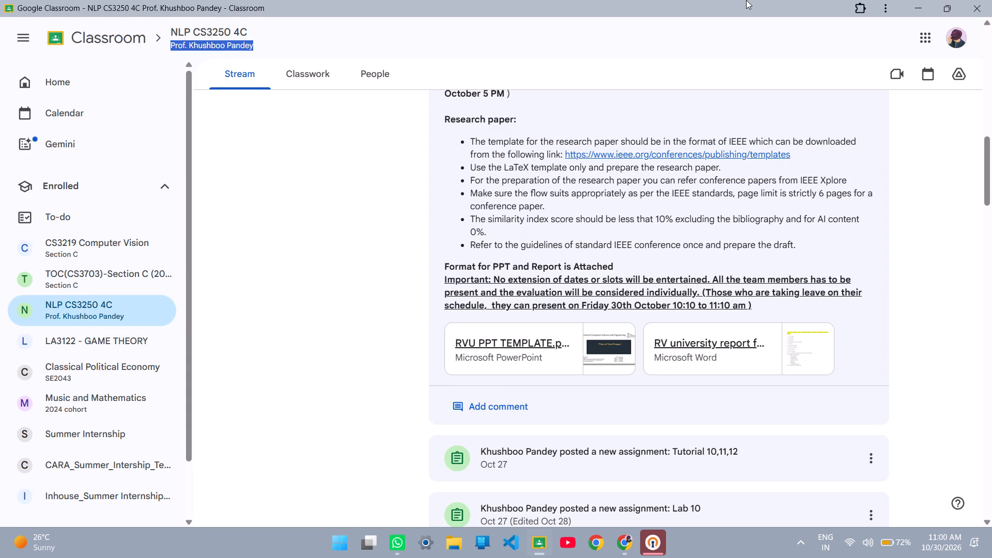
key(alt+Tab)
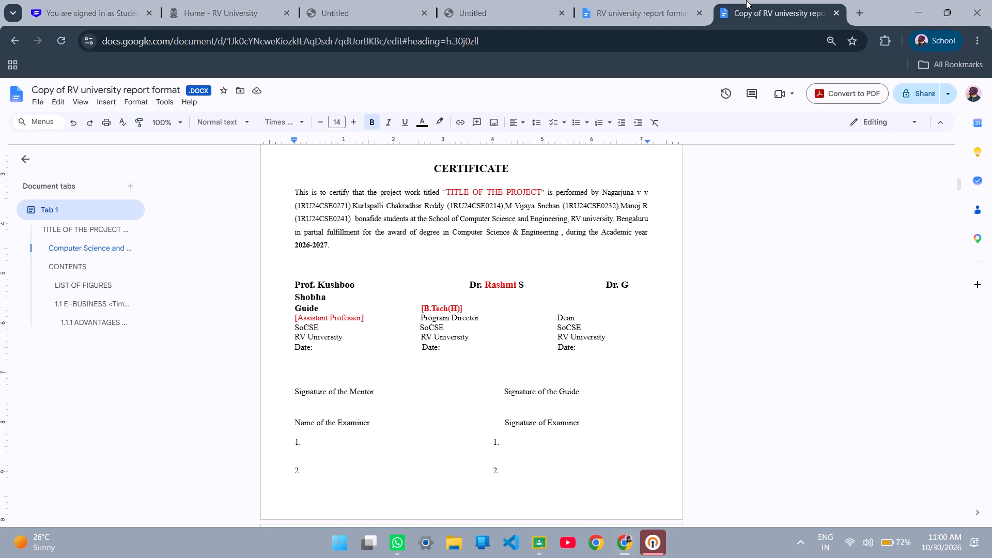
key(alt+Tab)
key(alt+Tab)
click(326, 289)
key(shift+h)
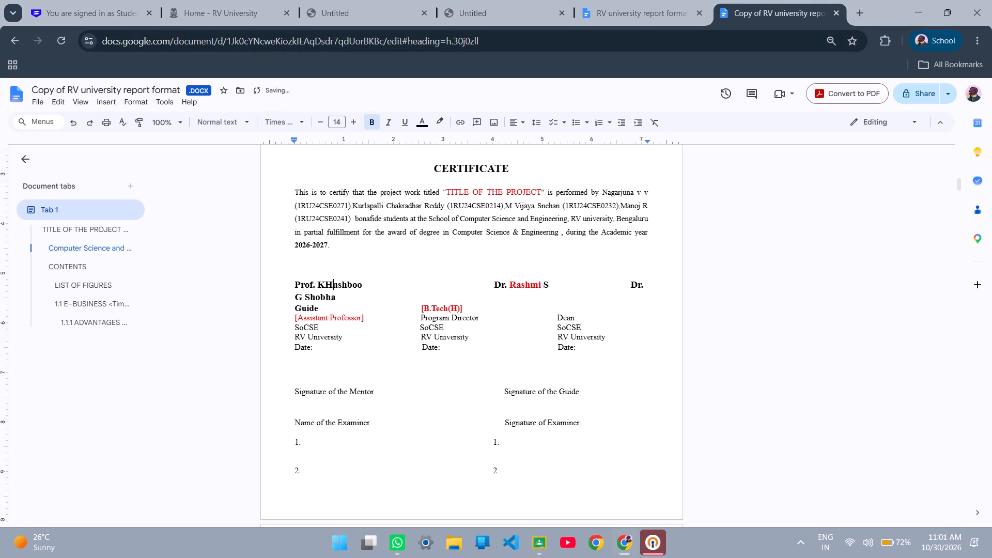
key(BackSpace)
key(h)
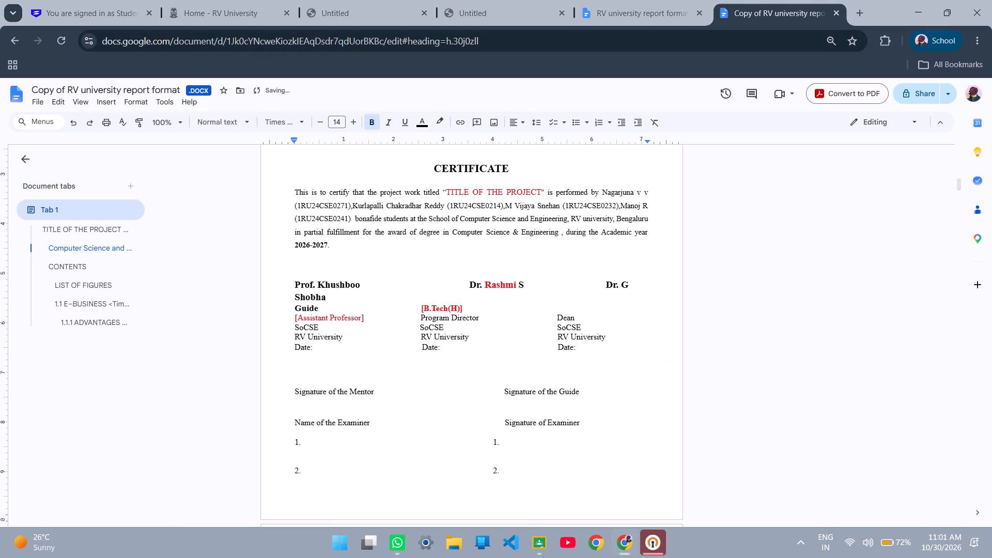
Add the guide's surname one space after the first name, and check its spelling against Google Classroom.
click(384, 281)
key(BackSpace)
key(BackSpace)
key(BackSpace)
key(BackSpace)
key(BackSpace)
key(BackSpace)
key(BackSpace)
key(BackSpace)
key(BackSpace)
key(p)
key(BackSpace)
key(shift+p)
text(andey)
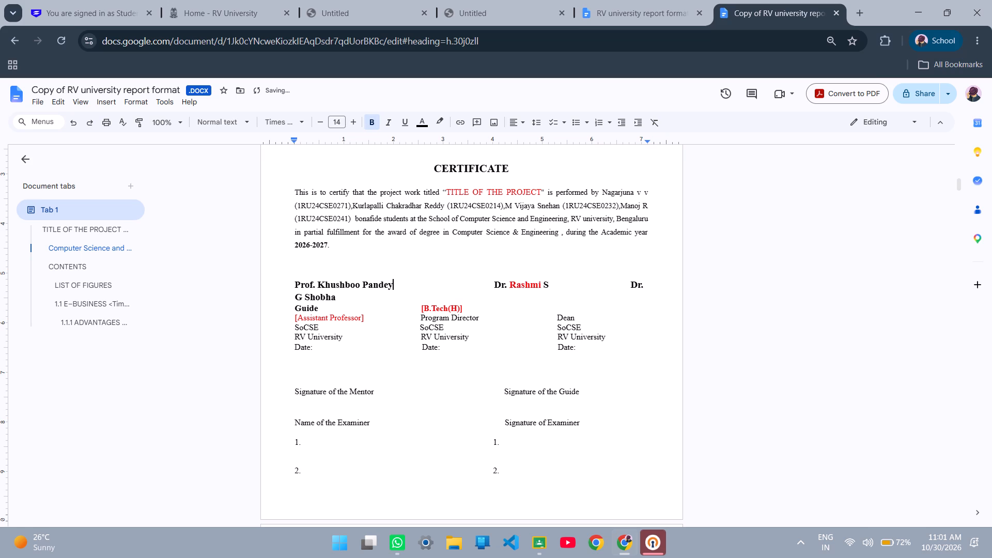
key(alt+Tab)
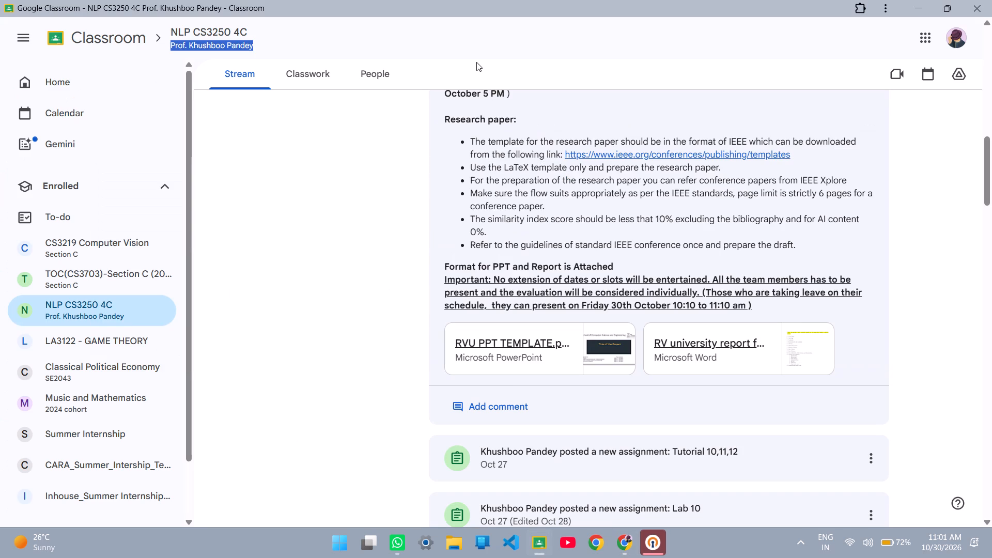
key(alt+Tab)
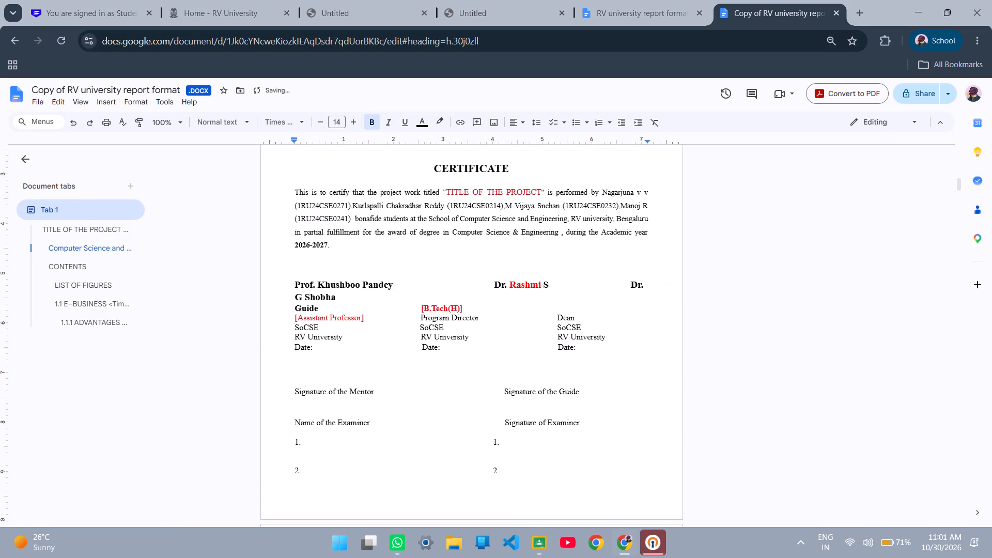
Delete the space before the wrapped part of the Dean's name to rejoin it with its "Dr." title.
click(296, 299)
key(BackSpace)
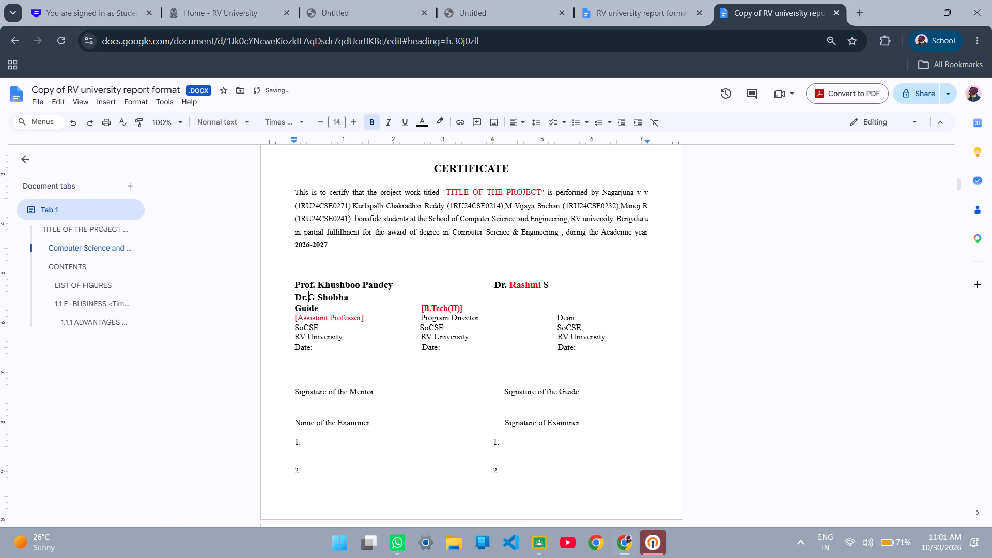